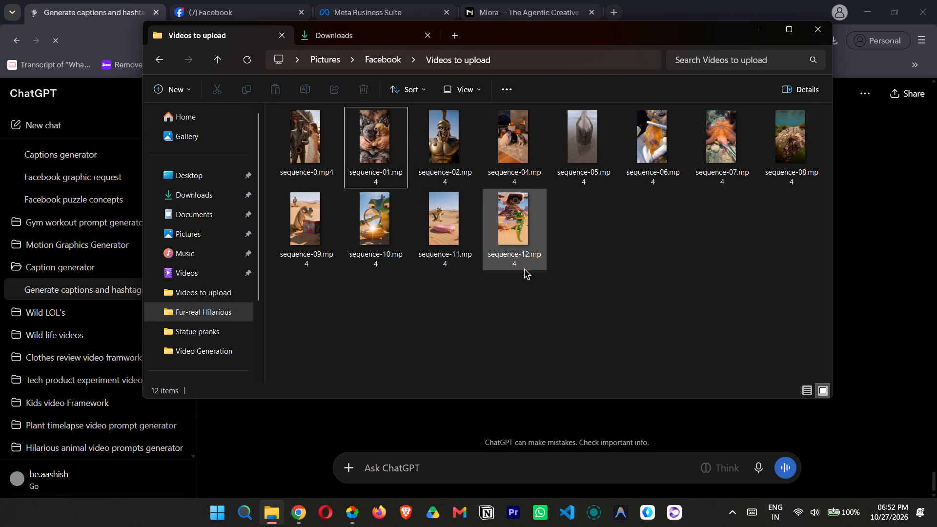
left_click_drag(621, 263, 309, 225)
left_click_drag(306, 240, 401, 311)
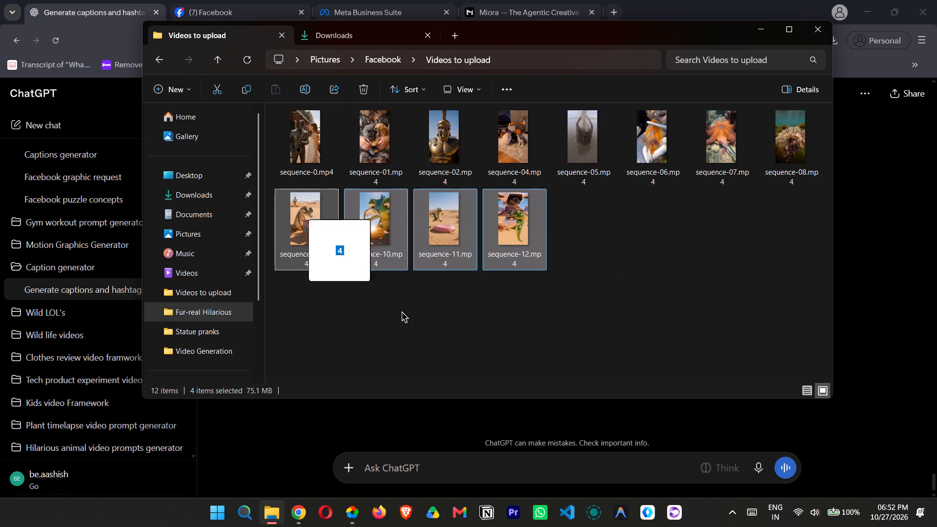
left_click_drag(401, 311, 494, 465)
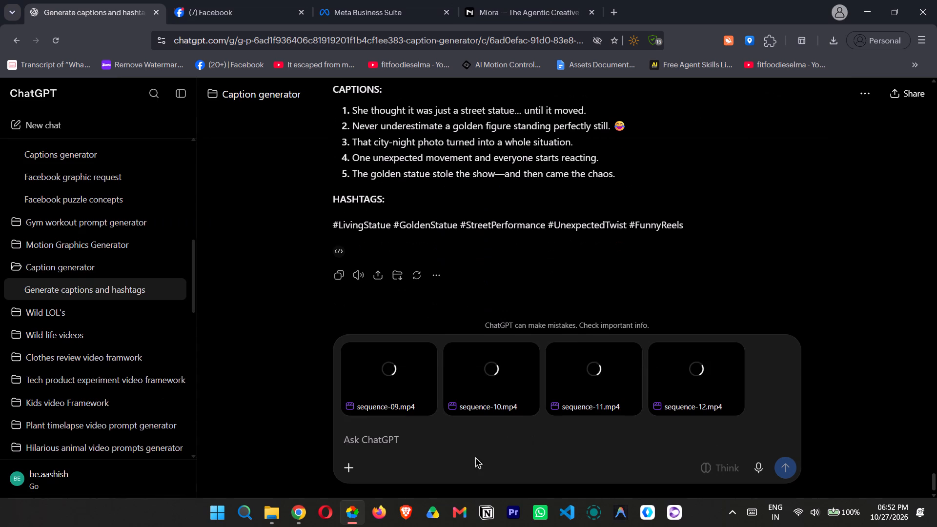
Switch to the Audific Mix 2.0 Chrome profile and bring up its Facebook Content Library, closing the extra tab and Meta Account notice.
left_click(297, 513)
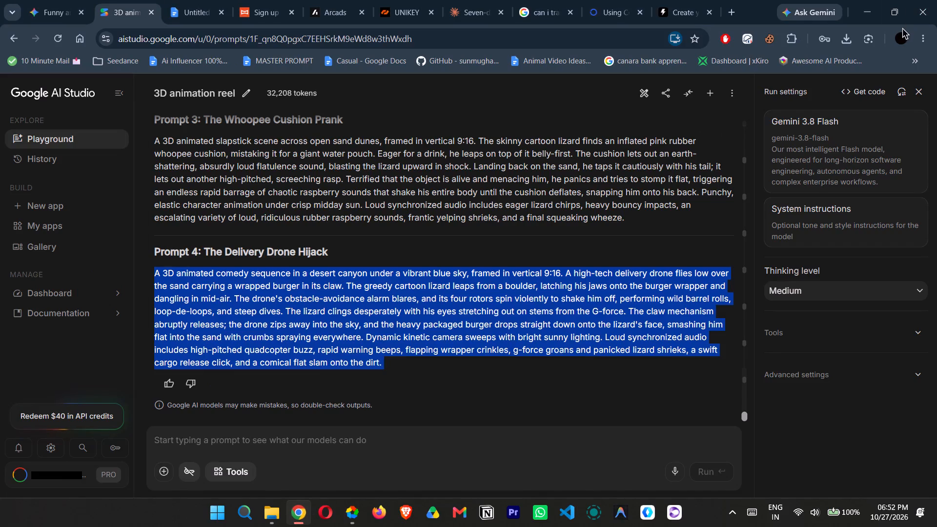
left_click(902, 29)
left_click(839, 264)
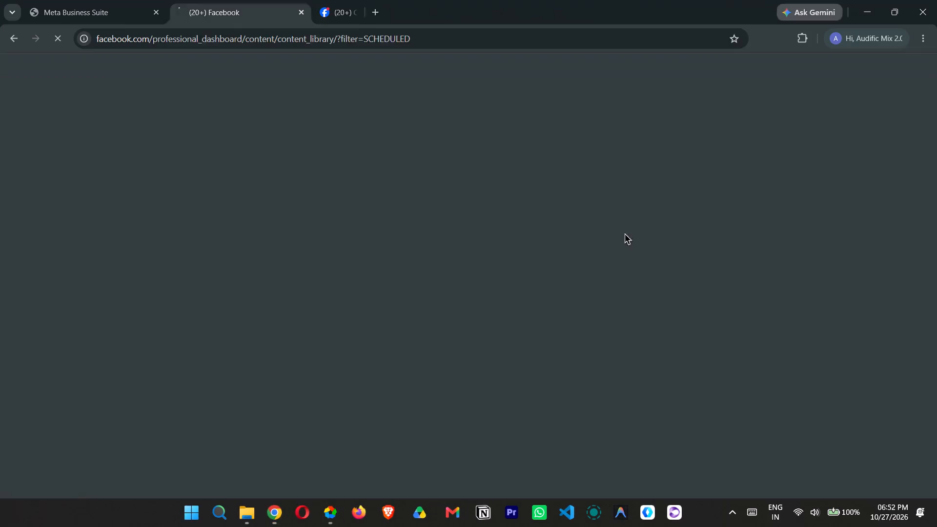
left_click(234, 9)
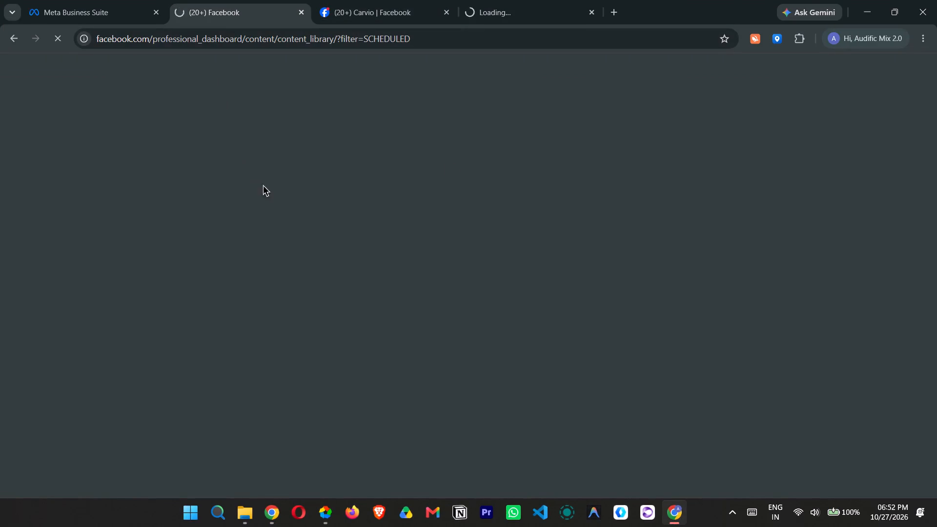
left_click(591, 13)
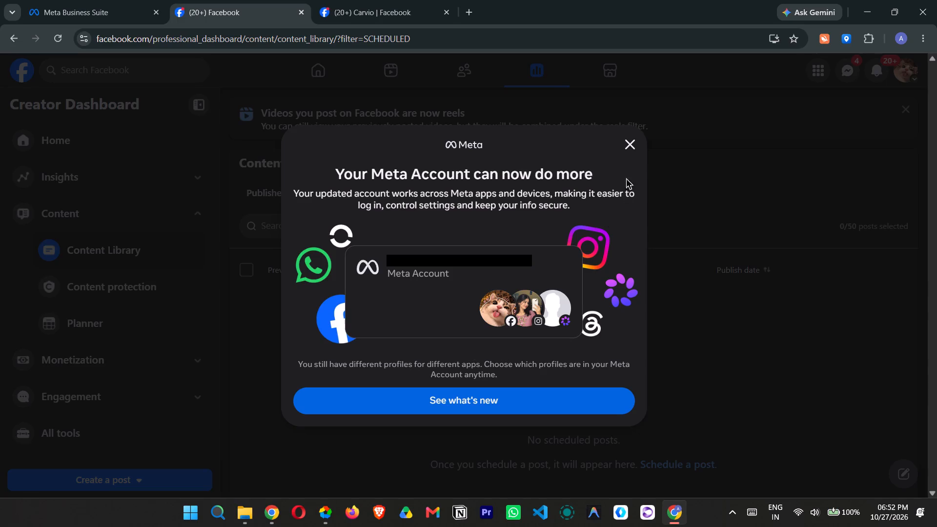
left_click(627, 143)
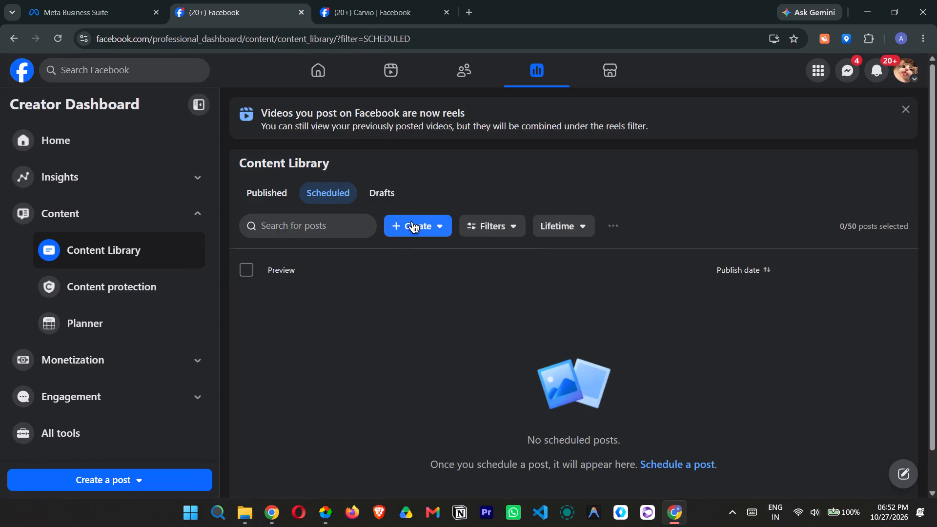
Show the published posts in the Content Library, reload the page, and examine the recent reels with their publish times and performance.
left_click(406, 222)
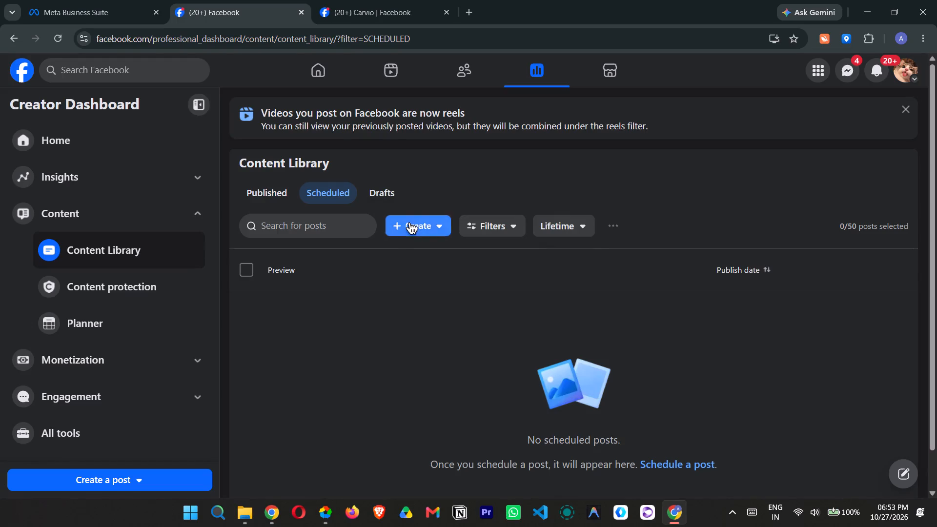
left_click(402, 167)
left_click(264, 193)
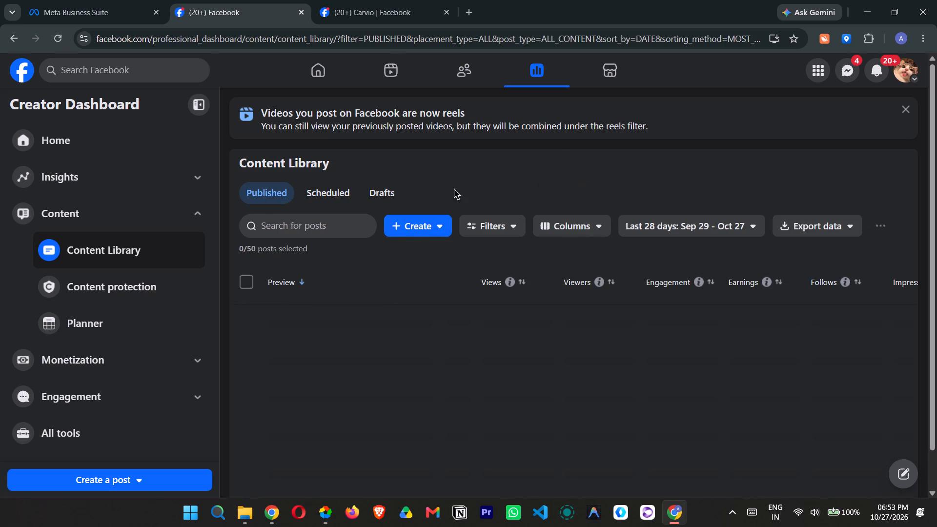
left_click(60, 39)
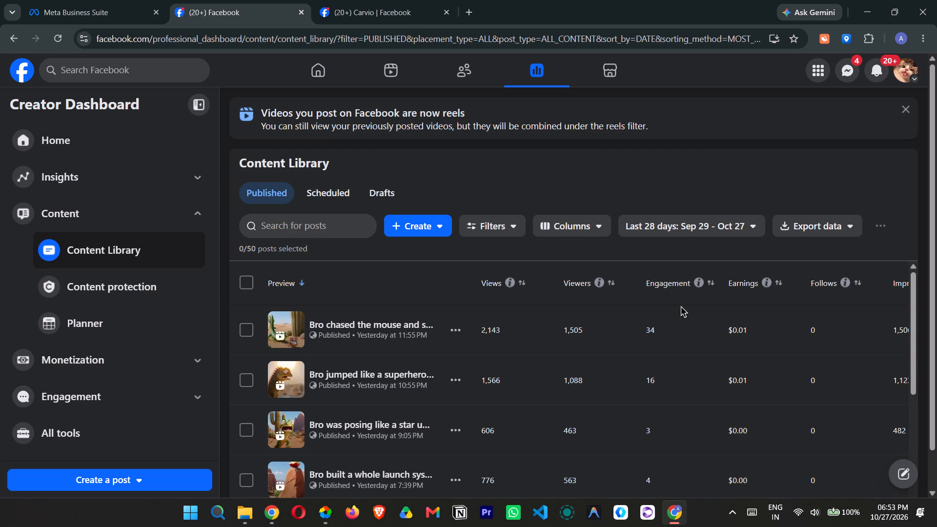
scroll(680, 305, "down", 1)
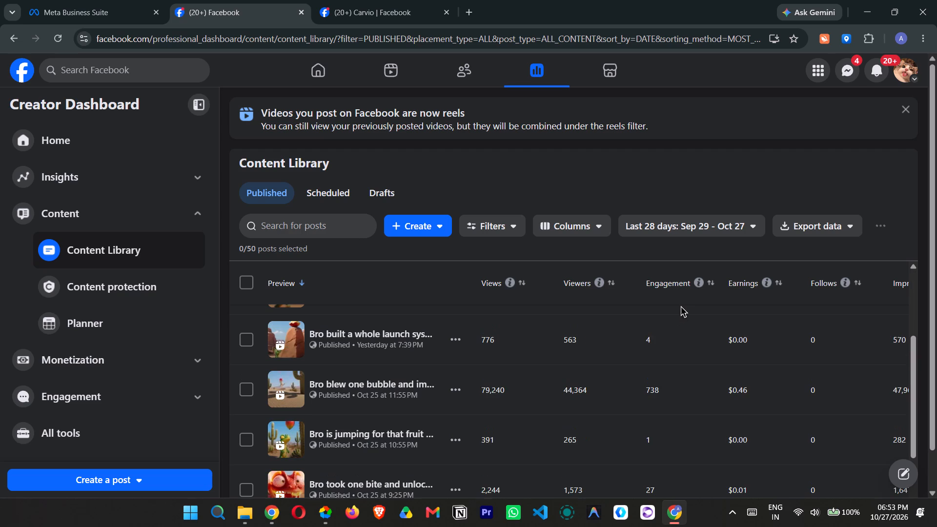
scroll(680, 305, "up", 1)
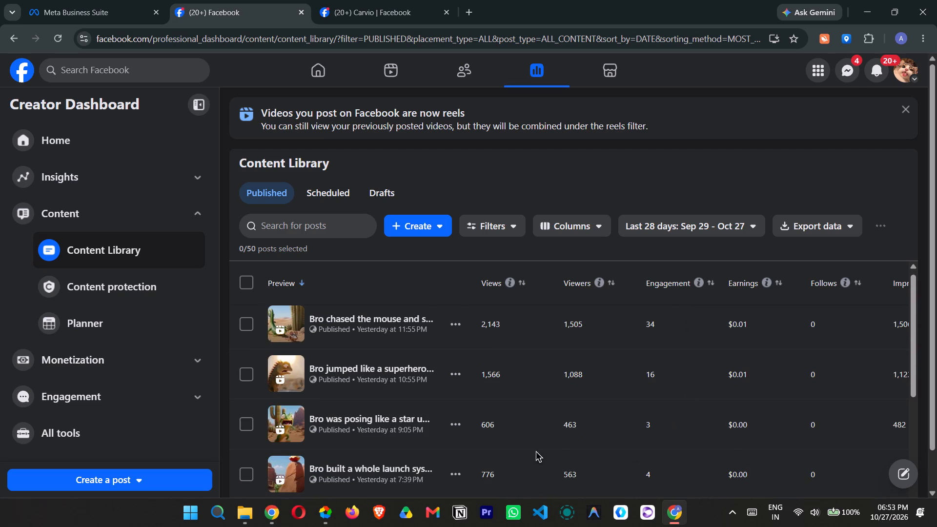
scroll(535, 428, "down", 1)
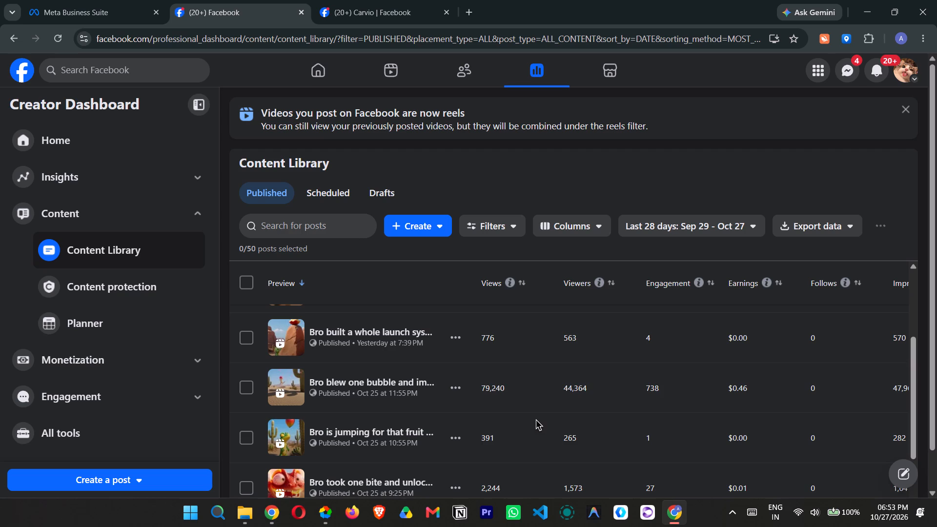
scroll(535, 419, "up", 1)
Start creating new content from the Content Library and place the Videos to upload folder window below the creation dialog's header.
left_click(424, 223)
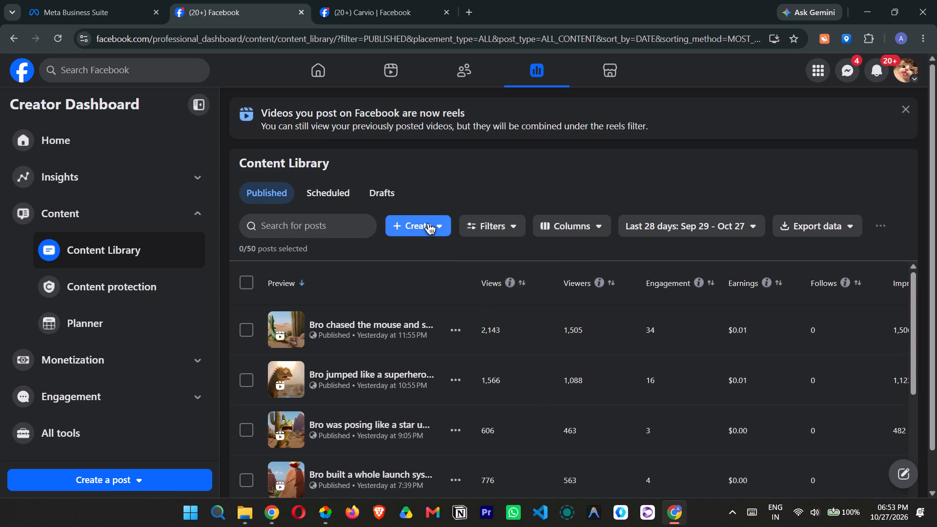
left_click(448, 349)
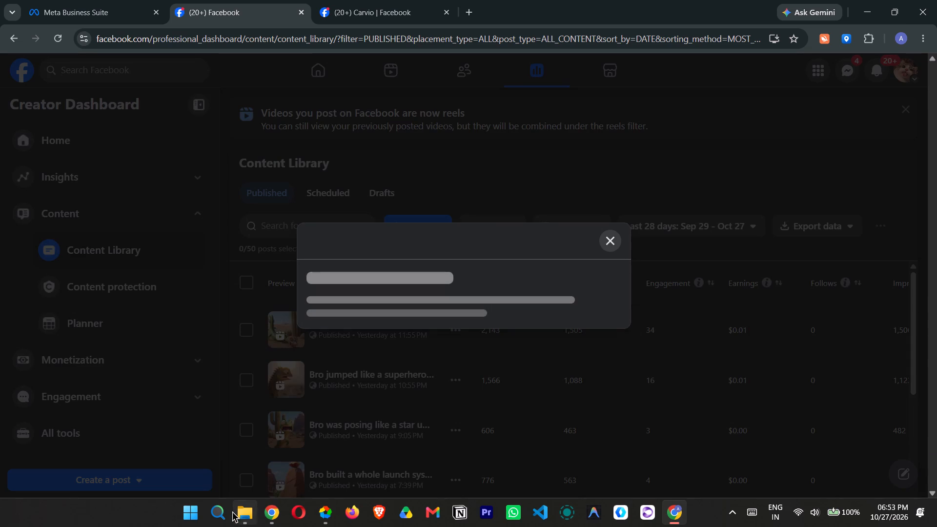
left_click(245, 510)
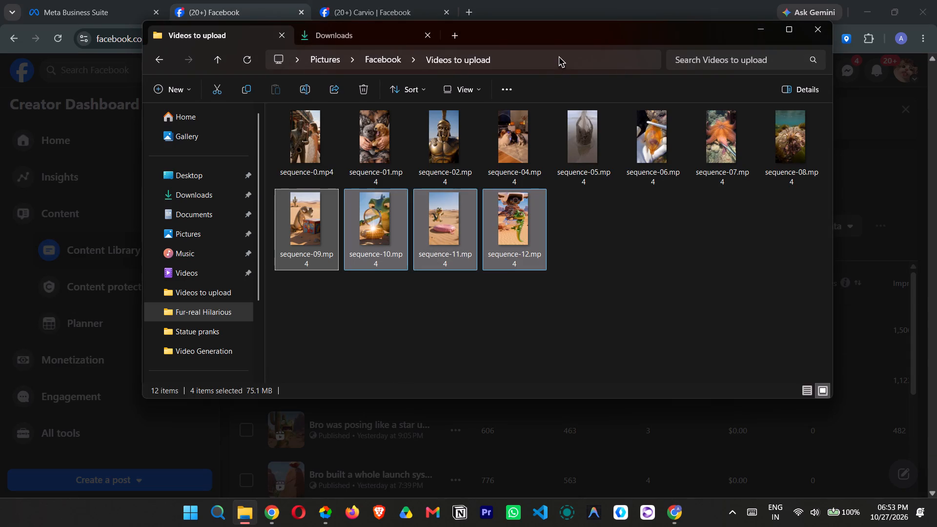
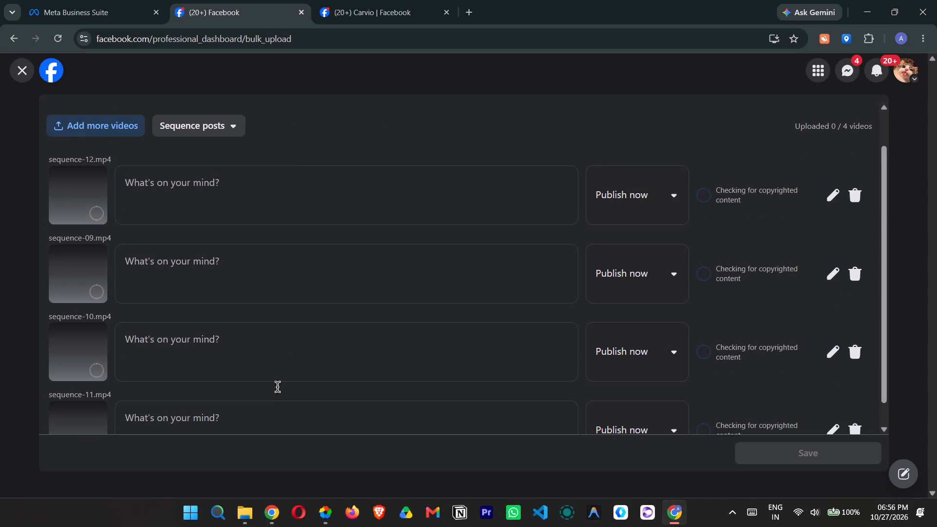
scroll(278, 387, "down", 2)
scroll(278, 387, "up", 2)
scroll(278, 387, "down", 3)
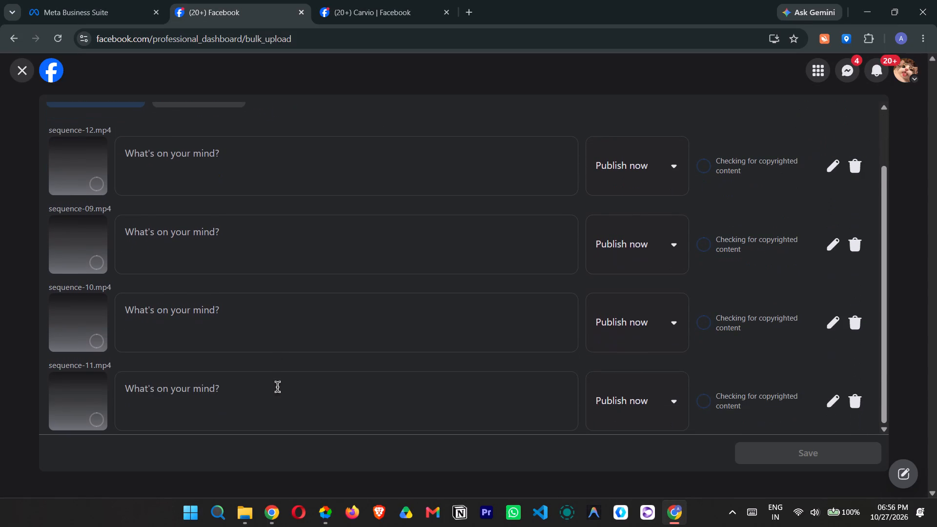
Switch back to the "Generate captions and hashtags" chat in Ulaa.
left_click(330, 511)
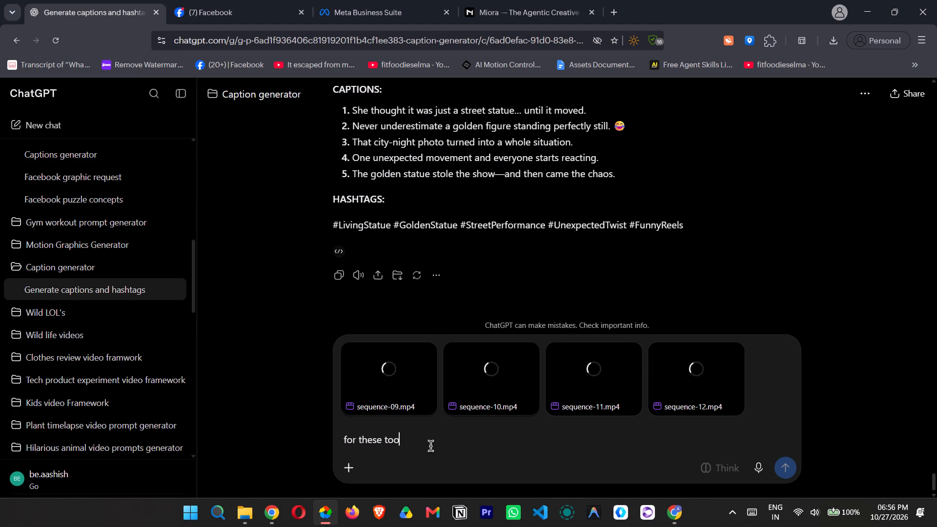
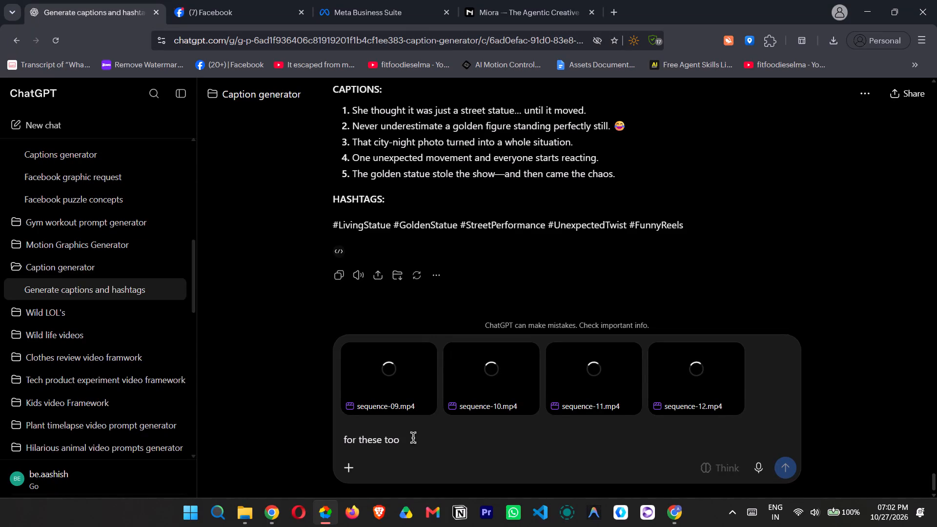
Switch to Google Chrome and check the upload and copyright-check progress of sequence-09 to sequence-12 on Facebook's bulk upload page.
left_click(678, 514)
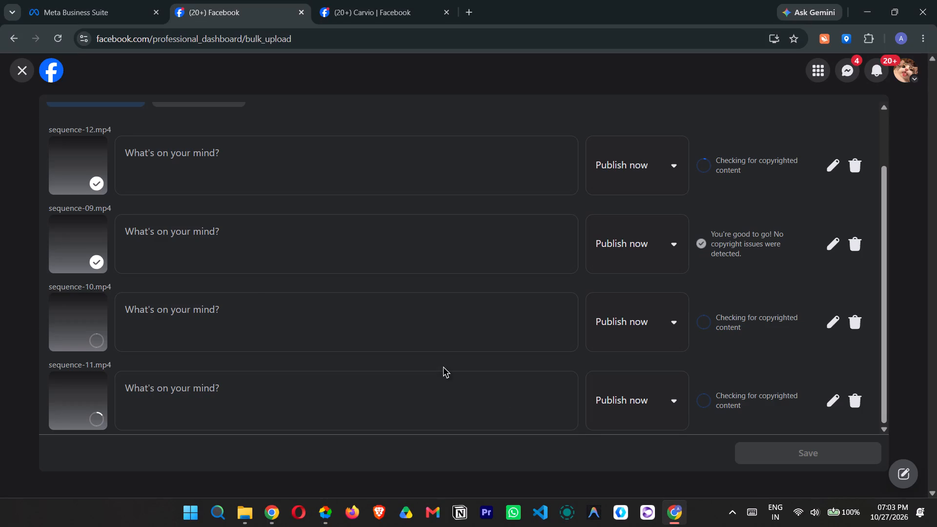
scroll(251, 290, "down", 3)
left_click(681, 508)
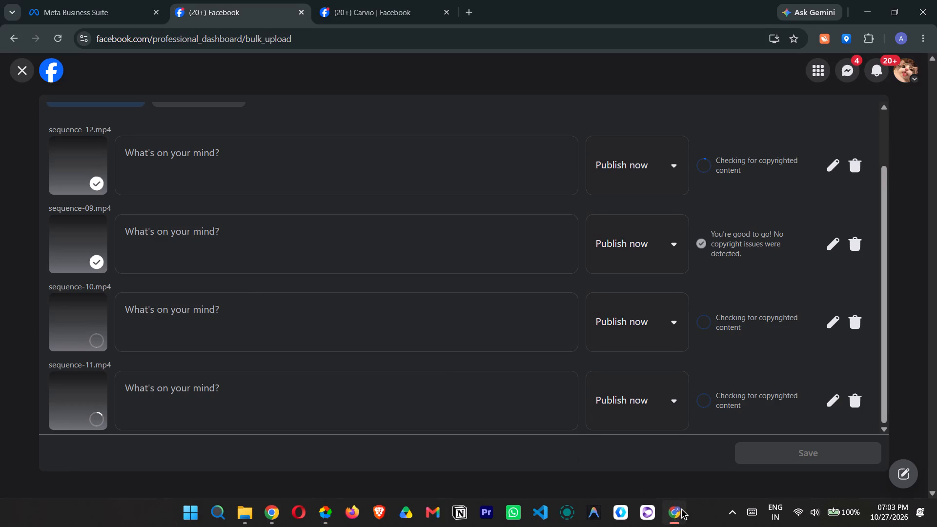
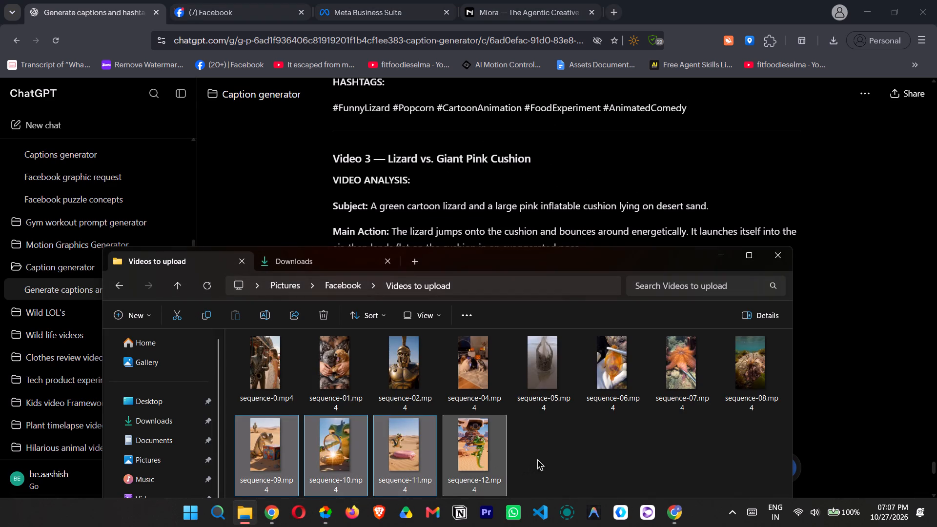
In the Facebook bulk upload, fill sequence-11.mp4's description with the copied caption "Bro thought he was a trampoline champion until that landing." and its #CartoonLizard hashtag line below.
left_click(675, 511)
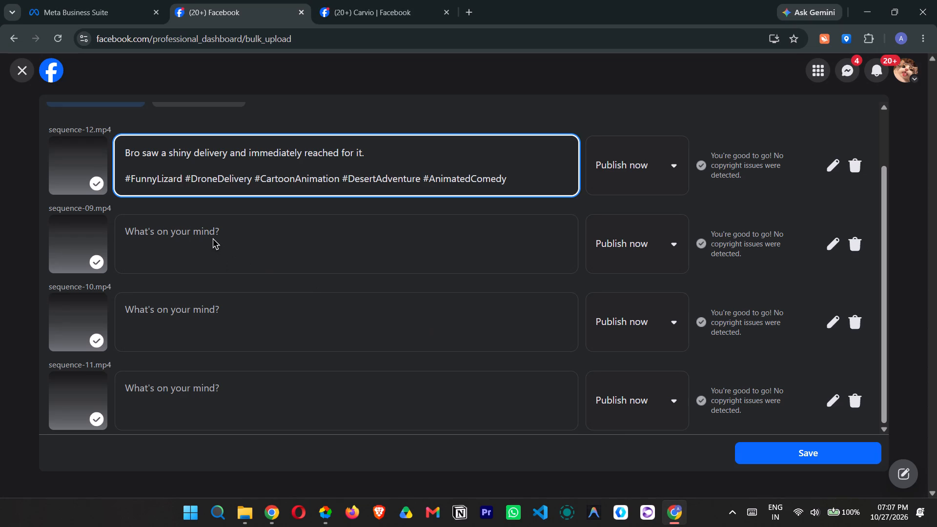
left_click(185, 392)
key("ctrl+v")
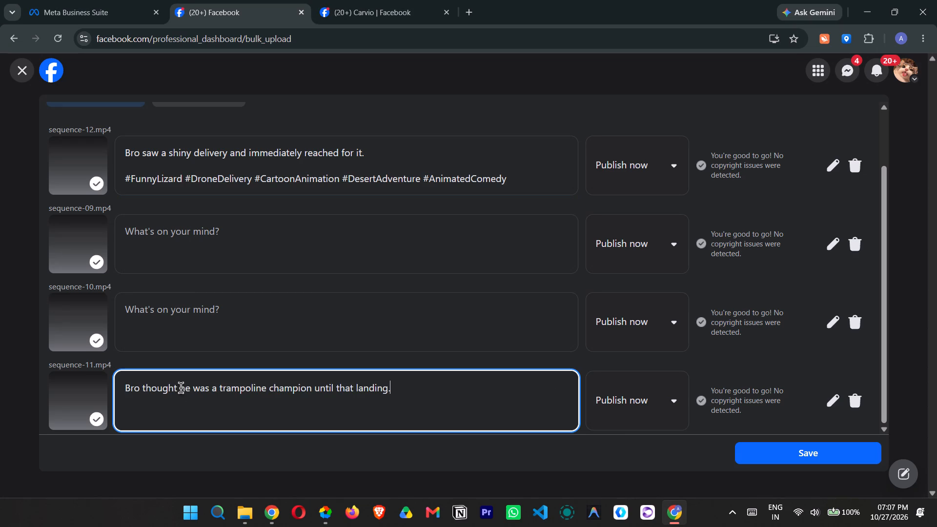
key("Return")
key("Return")
key("super+v")
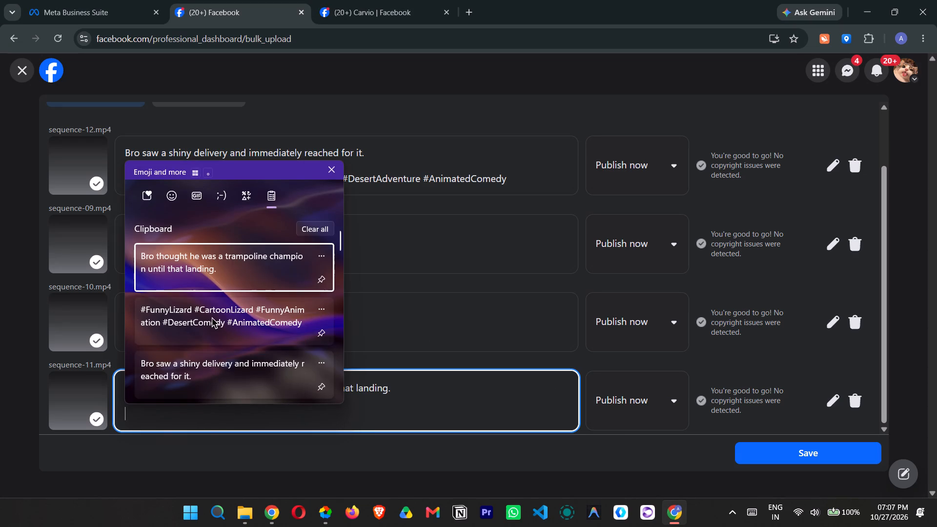
left_click(211, 314)
key("ctrl+v")
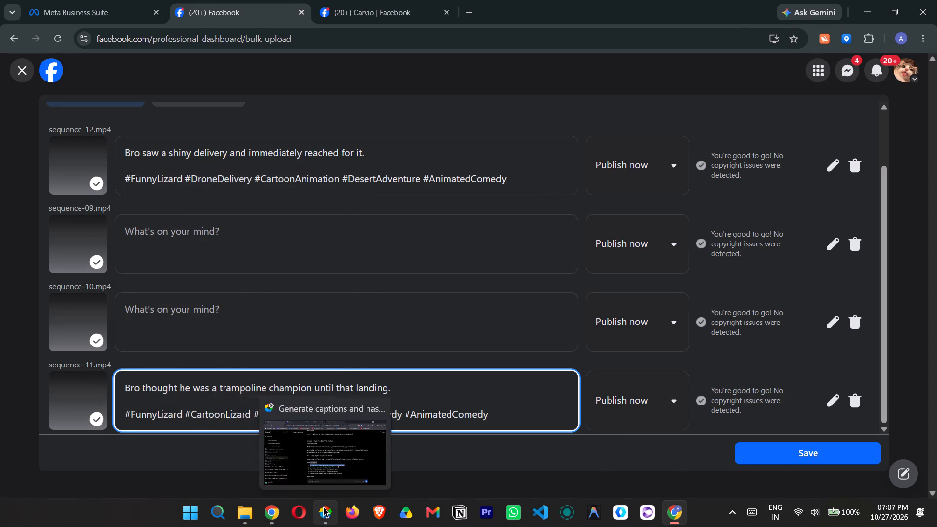
In the Ulaa caption chat, copy Video 2's hashtag line and its first caption, "Bro tried making popcorn with sunlight and got THIS result.".
left_click(327, 509)
scroll(416, 326, "up", 1)
triple_click(415, 251)
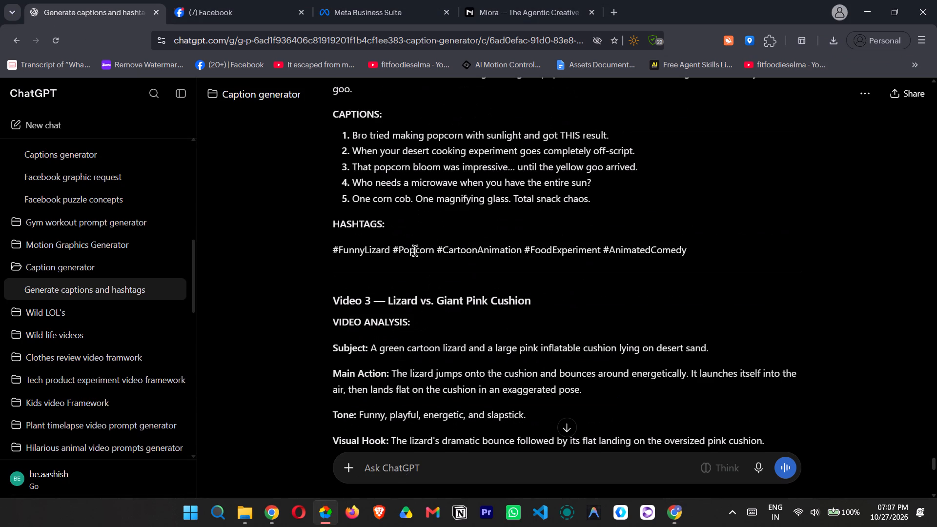
key("ctrl+c")
scroll(457, 261, "up", 1)
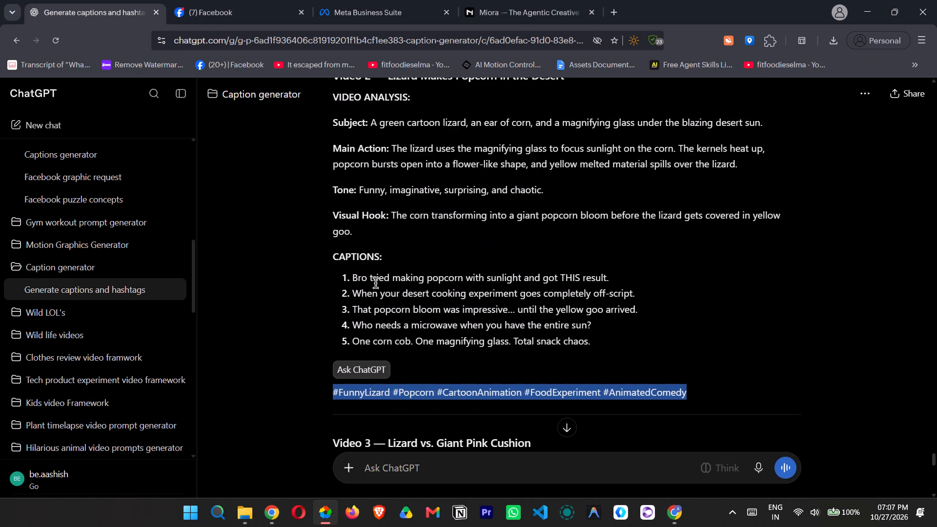
triple_click(376, 283)
key("ctrl+c")
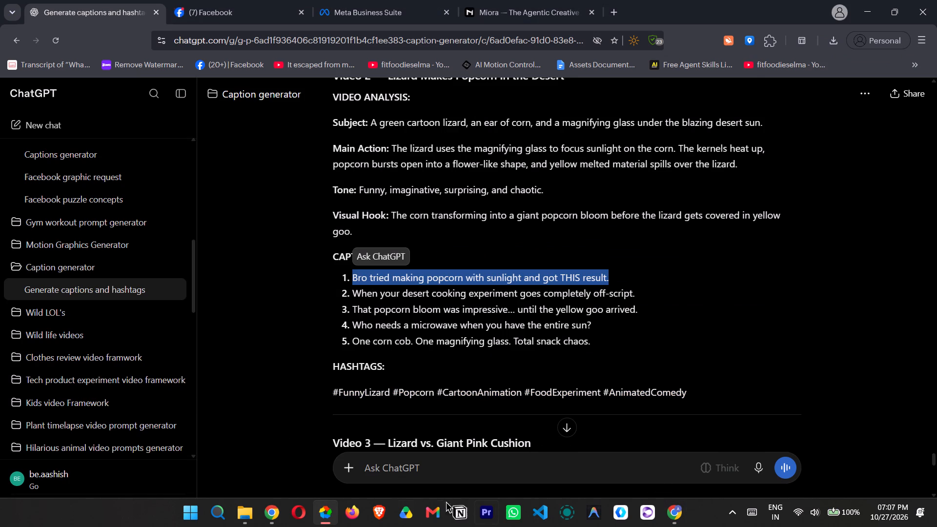
Check the thumbnails in the Videos to upload folder and paste the popcorn caption and hashtags into sequence-10.mp4's description in the Facebook bulk upload.
left_click(243, 508)
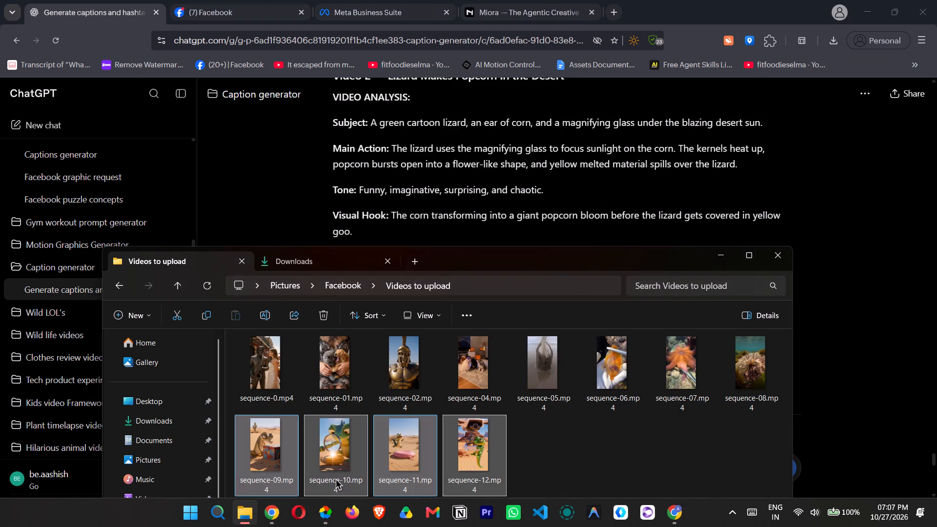
left_click(683, 514)
left_click(163, 314)
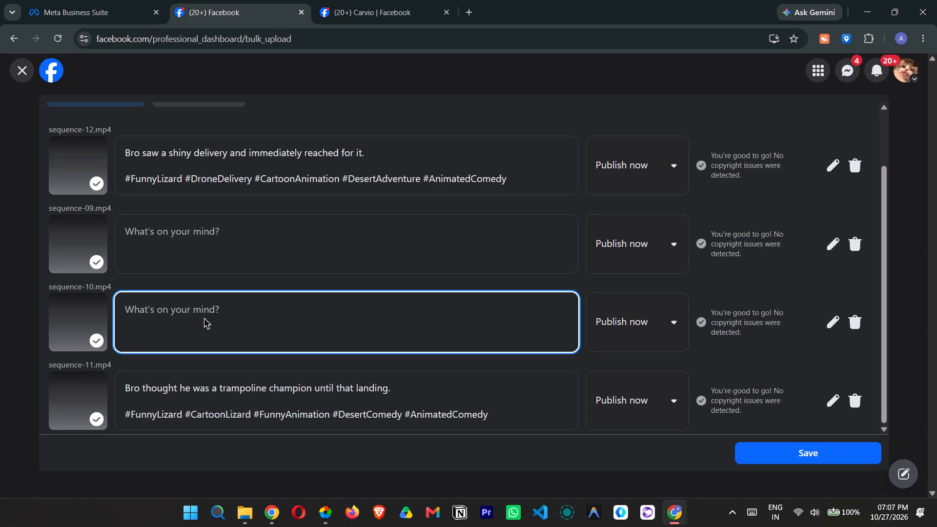
key("ctrl+v")
key("Return")
key("Return")
key("super+v")
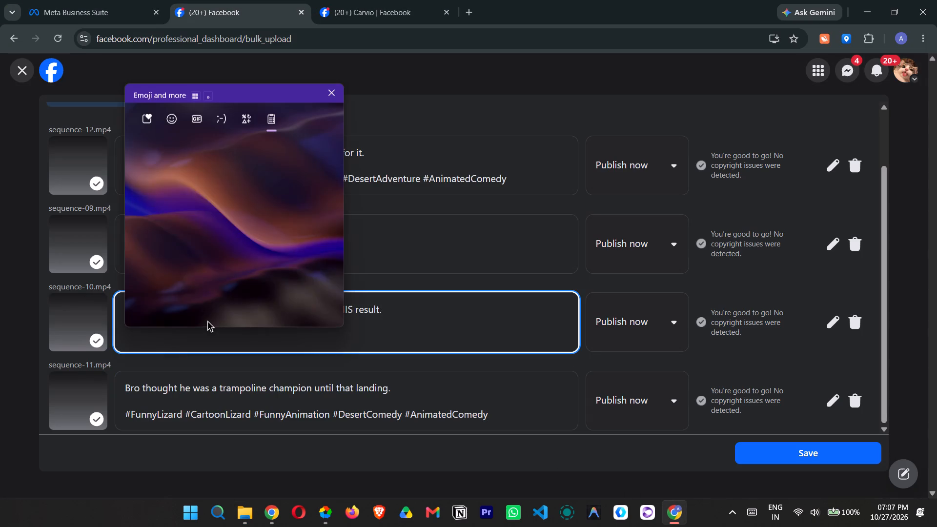
left_click(224, 255)
key("ctrl+v")
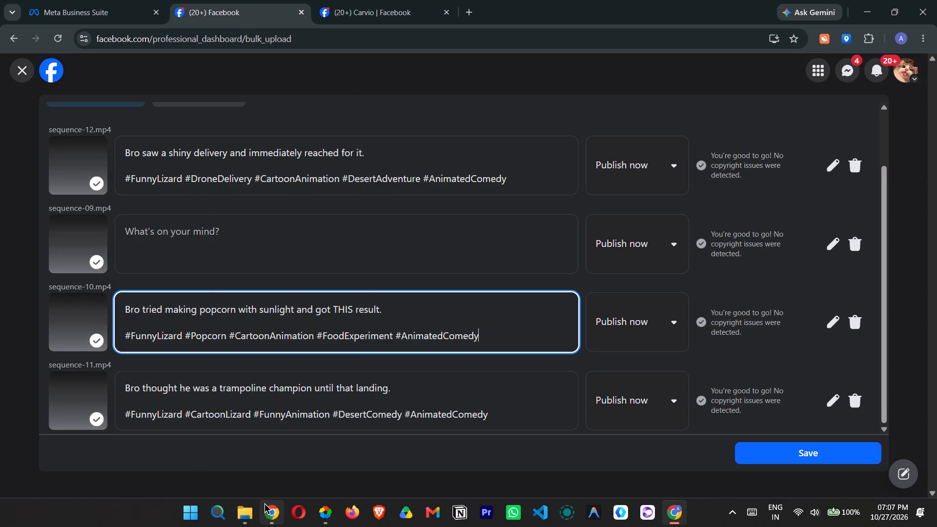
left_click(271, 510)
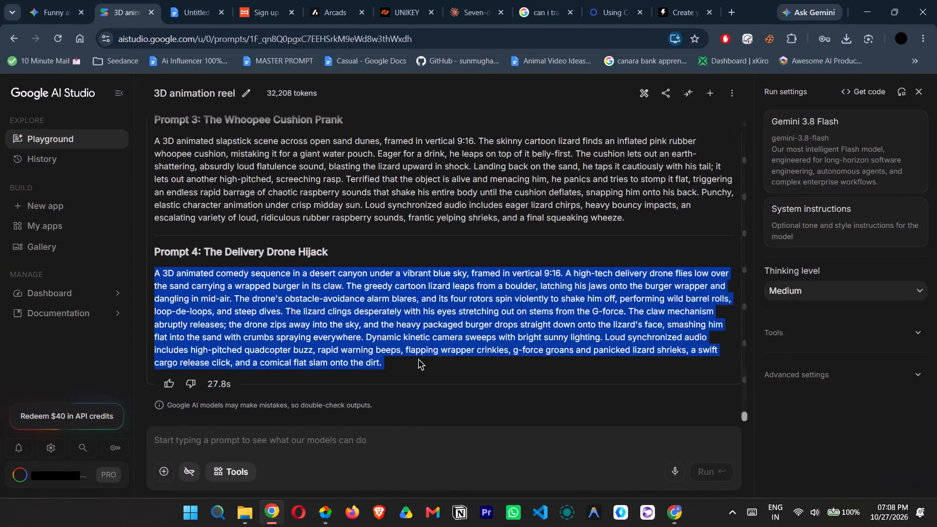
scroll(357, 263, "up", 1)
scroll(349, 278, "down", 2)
In the Ulaa caption chat, copy Video 1's hashtag line and its first caption, "Bro opened one mystery box and unlocked a whole desert adventure.".
left_click(327, 508)
scroll(365, 308, "up", 1)
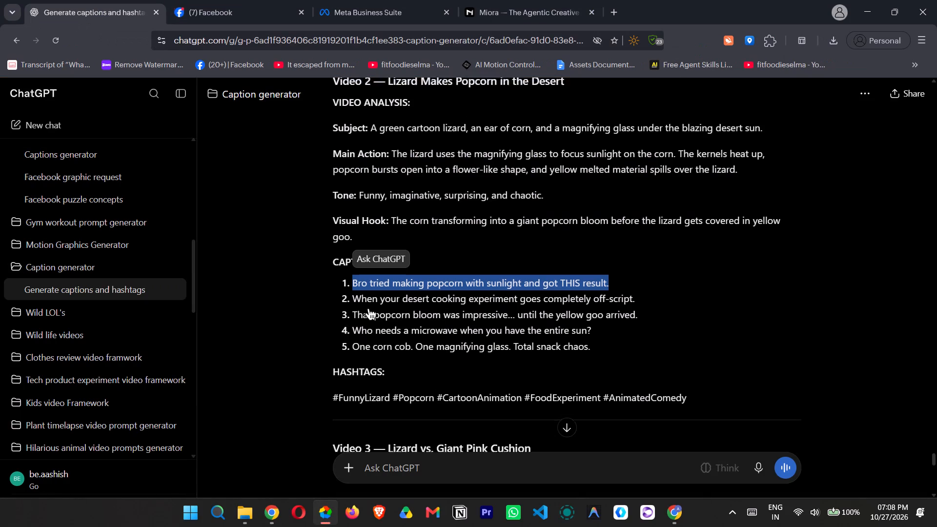
scroll(371, 314, "up", 1)
triple_click(414, 312)
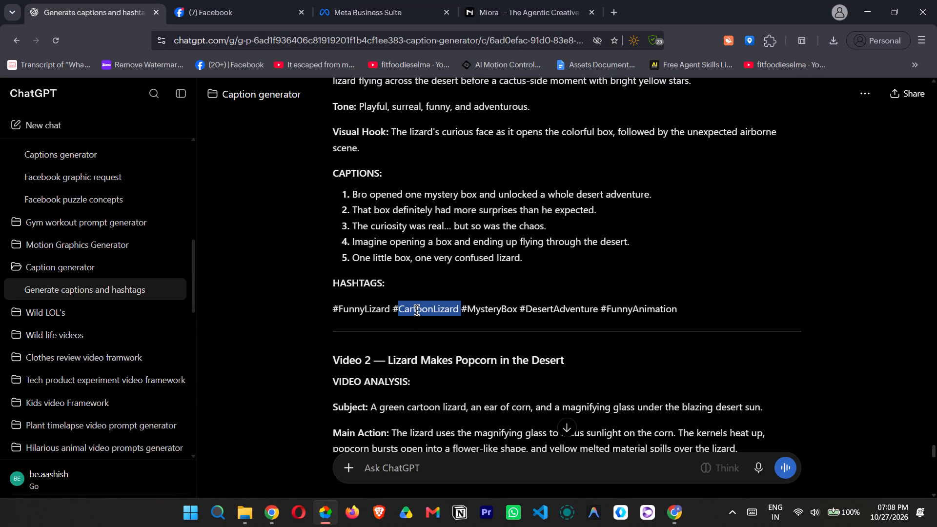
triple_click(417, 309)
key("ctrl+c")
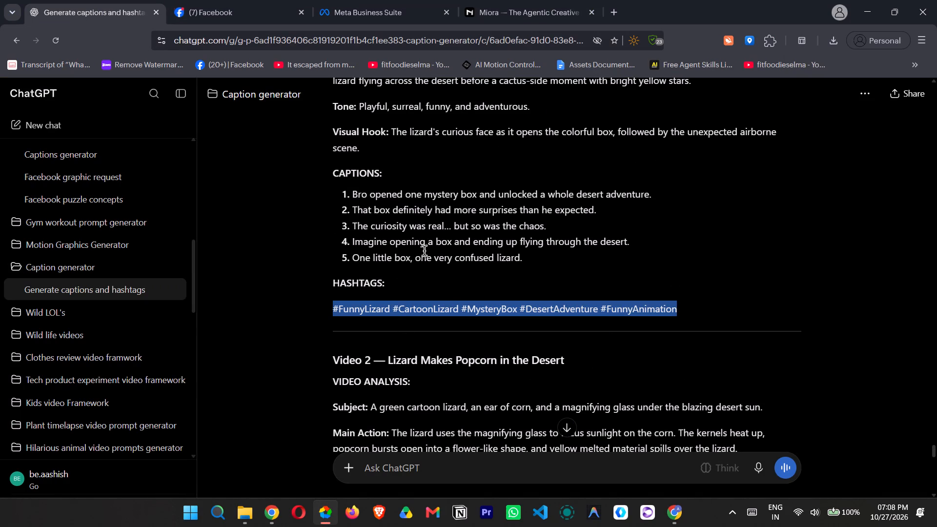
left_click(390, 202)
triple_click(390, 197)
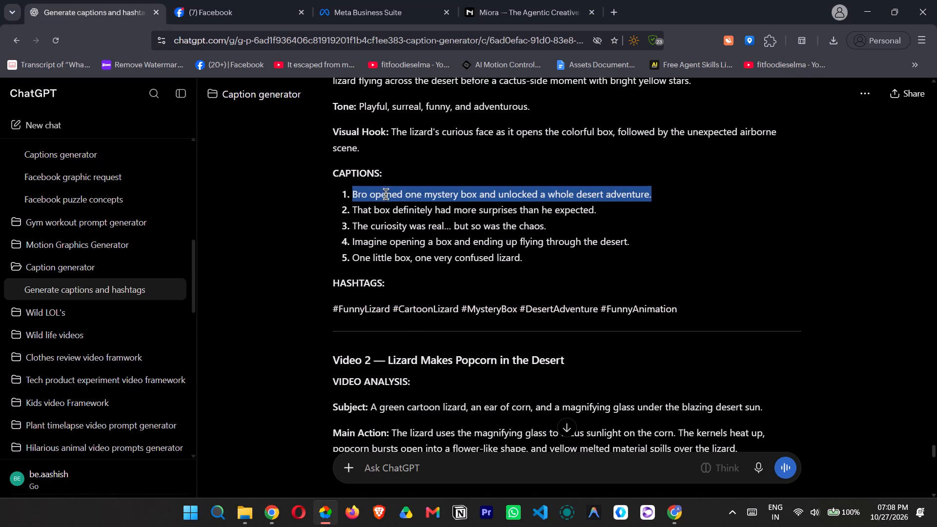
key("ctrl+c")
scroll(450, 230, "up", 1)
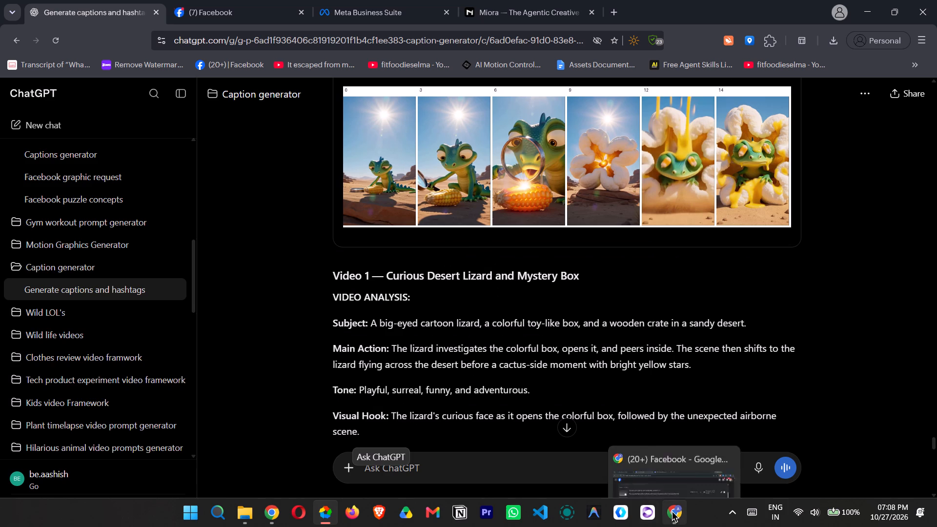
Check the Videos to upload folder and paste the mystery box caption and hashtags into sequence-09.mp4's description in the Facebook bulk upload.
left_click(235, 512)
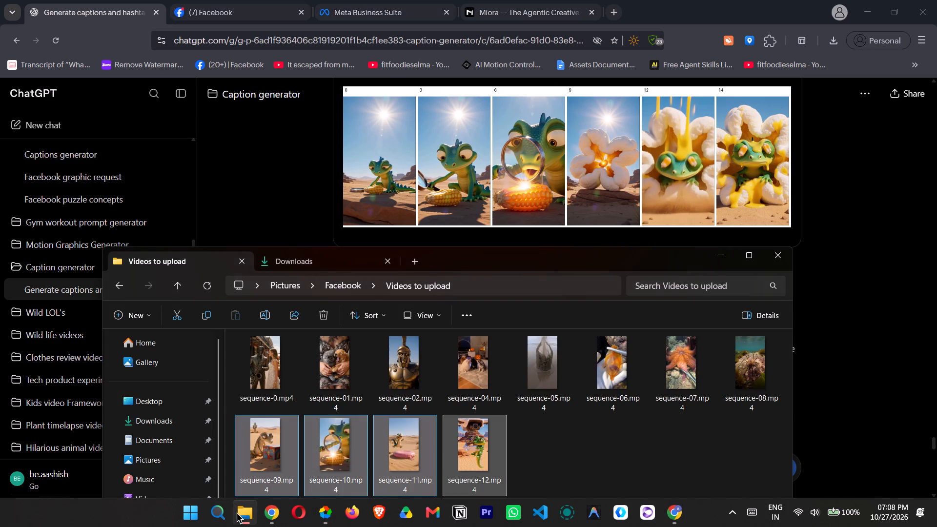
left_click(236, 512)
left_click(669, 518)
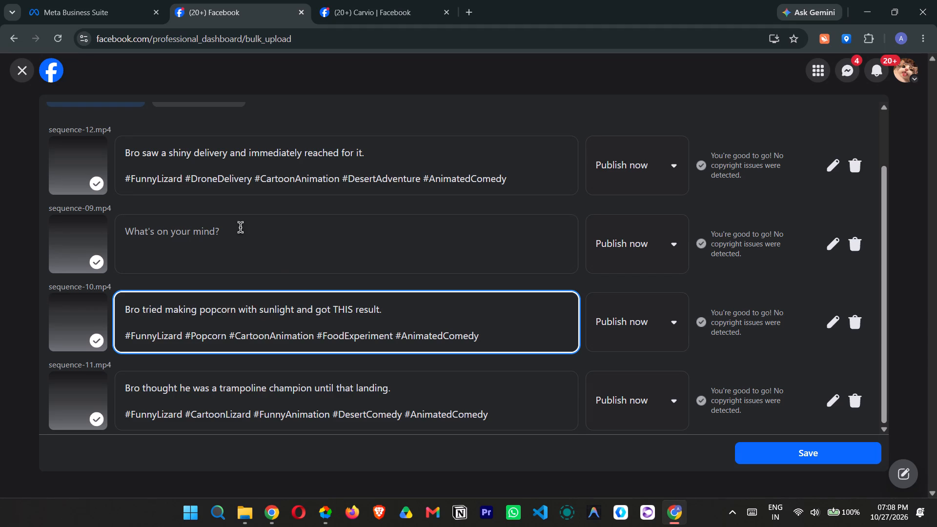
left_click(241, 227)
key("ctrl+v")
key("Return")
key("Return")
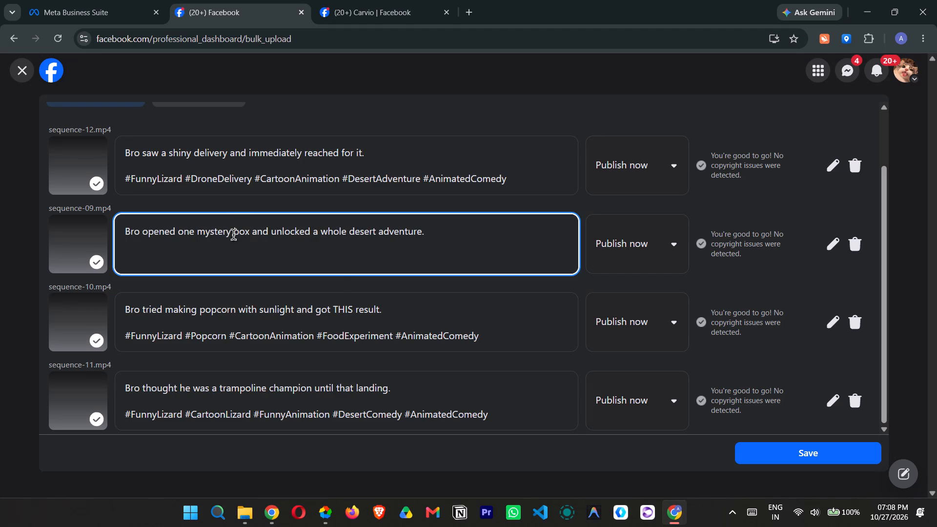
key("super+v")
left_click(209, 426)
key("ctrl+v")
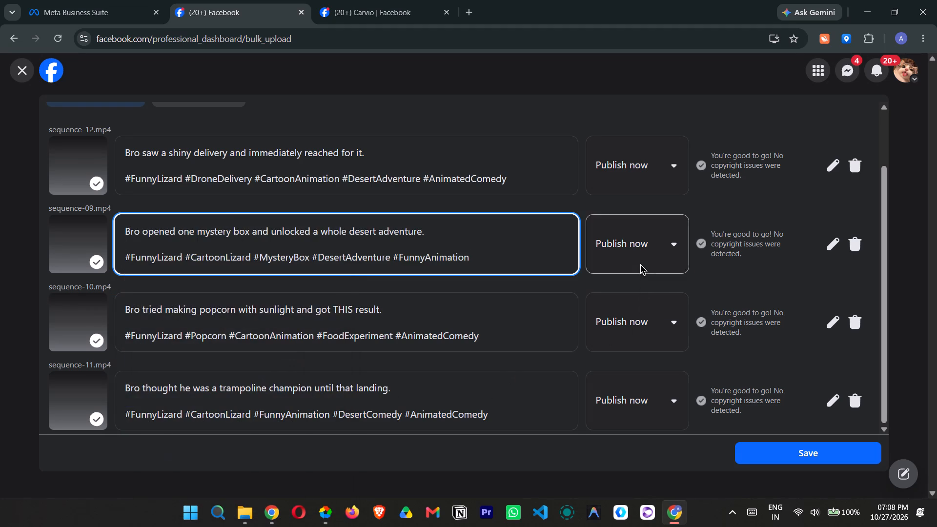
Schedule sequence-09.mp4 for October 27 at 9:00 PM.
left_click(640, 263)
left_click(677, 312)
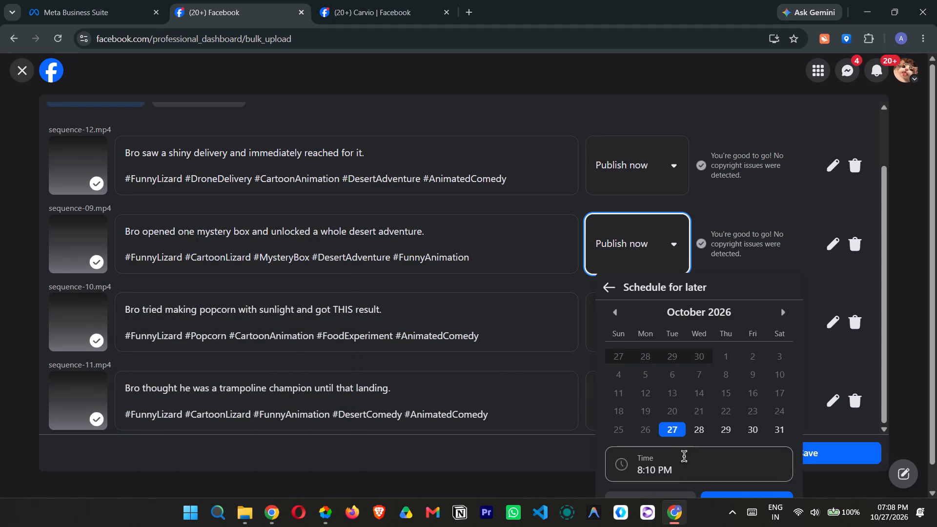
left_click(680, 465)
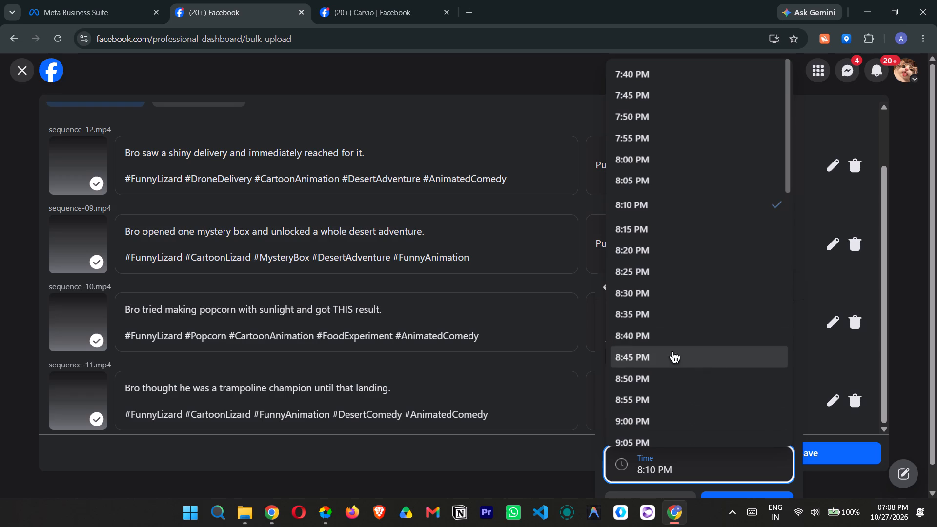
scroll(661, 394, "down", 1)
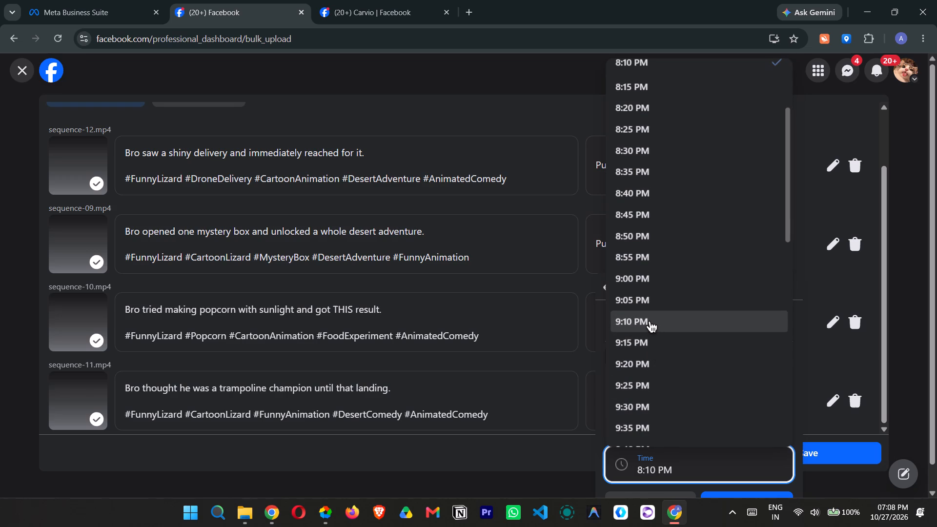
left_click(646, 275)
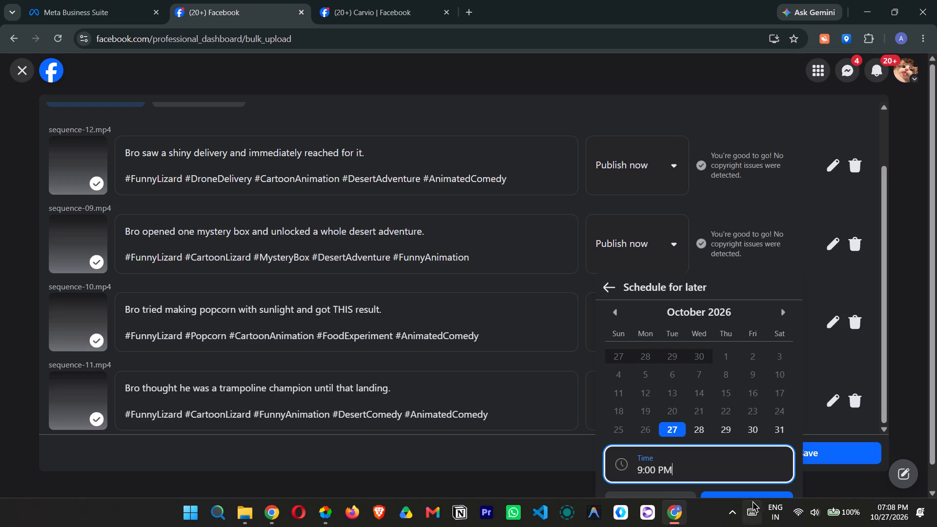
scroll(755, 401, "down", 1)
left_click(741, 481)
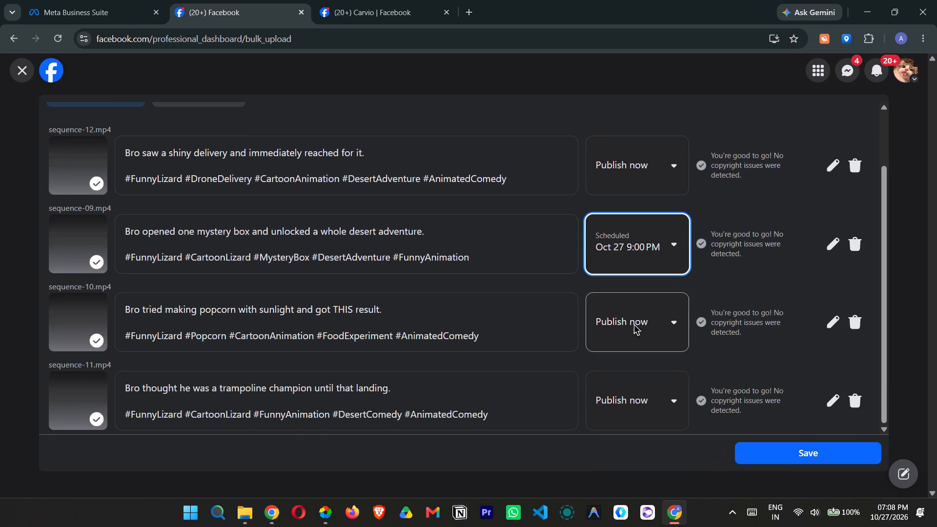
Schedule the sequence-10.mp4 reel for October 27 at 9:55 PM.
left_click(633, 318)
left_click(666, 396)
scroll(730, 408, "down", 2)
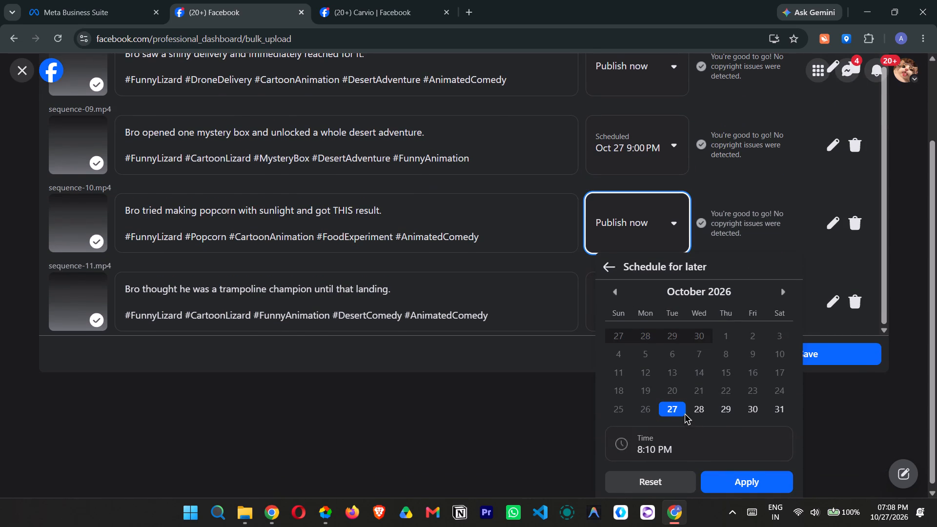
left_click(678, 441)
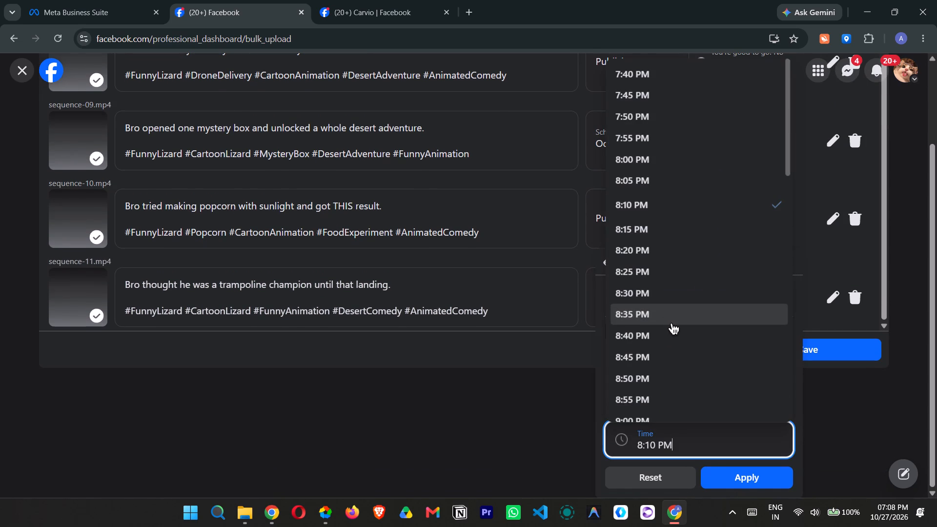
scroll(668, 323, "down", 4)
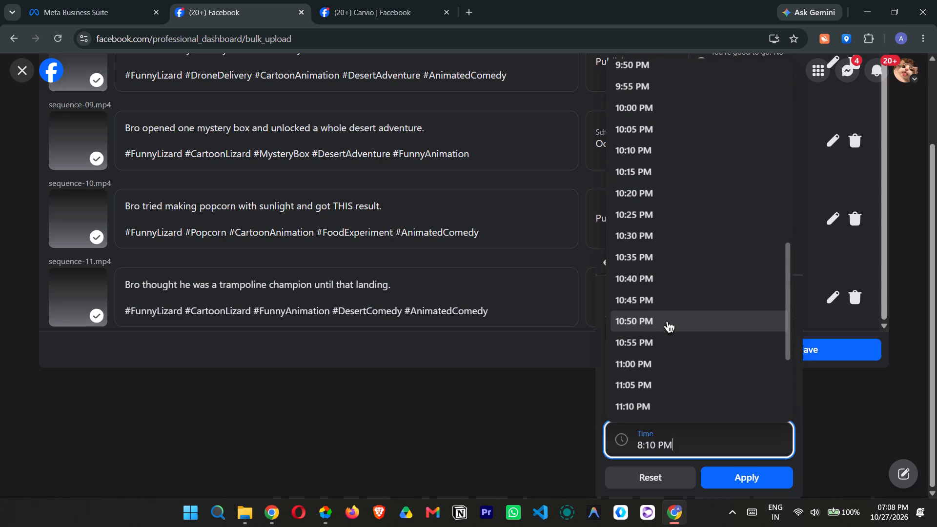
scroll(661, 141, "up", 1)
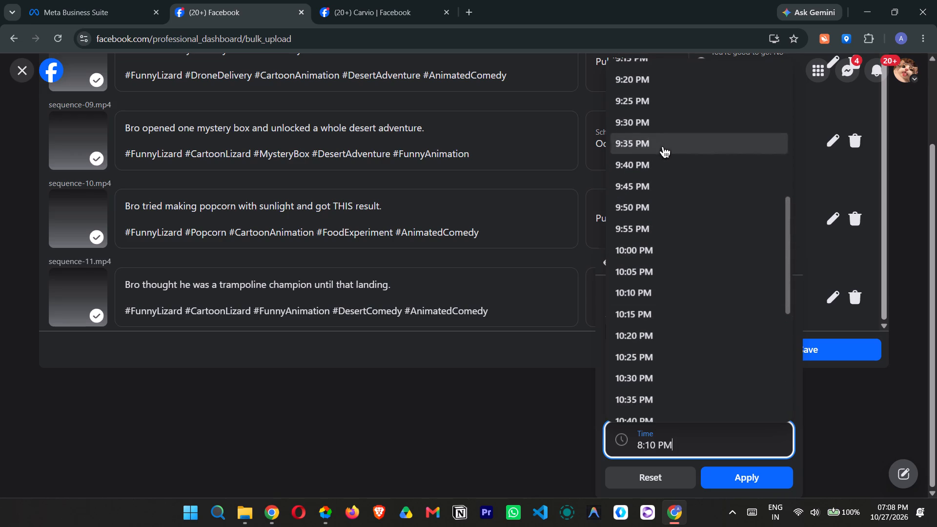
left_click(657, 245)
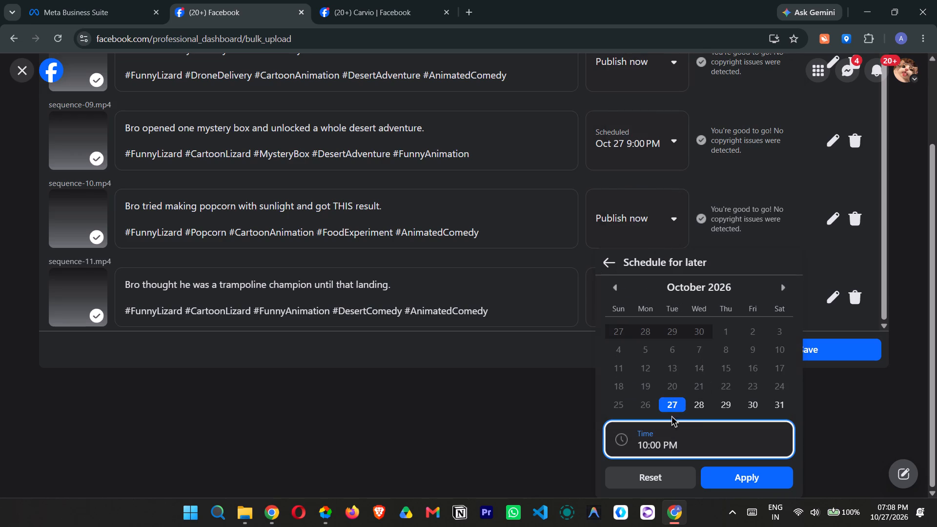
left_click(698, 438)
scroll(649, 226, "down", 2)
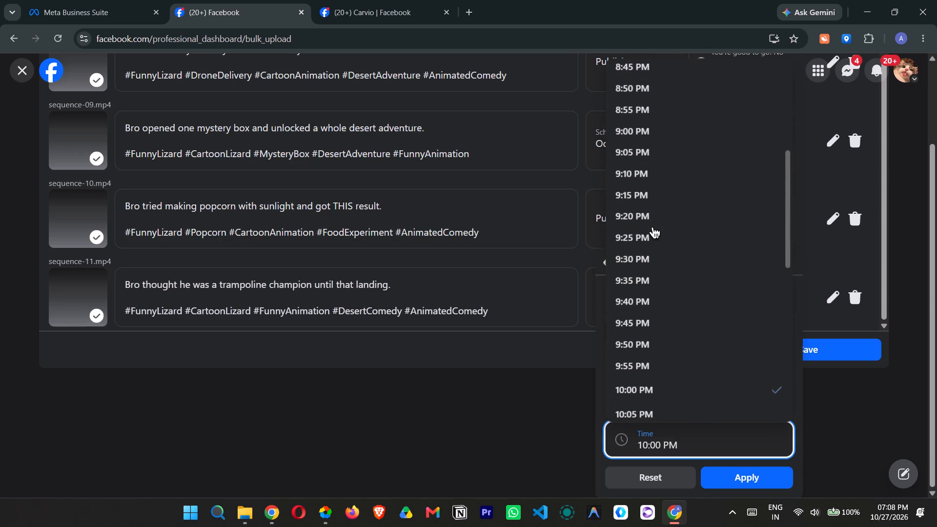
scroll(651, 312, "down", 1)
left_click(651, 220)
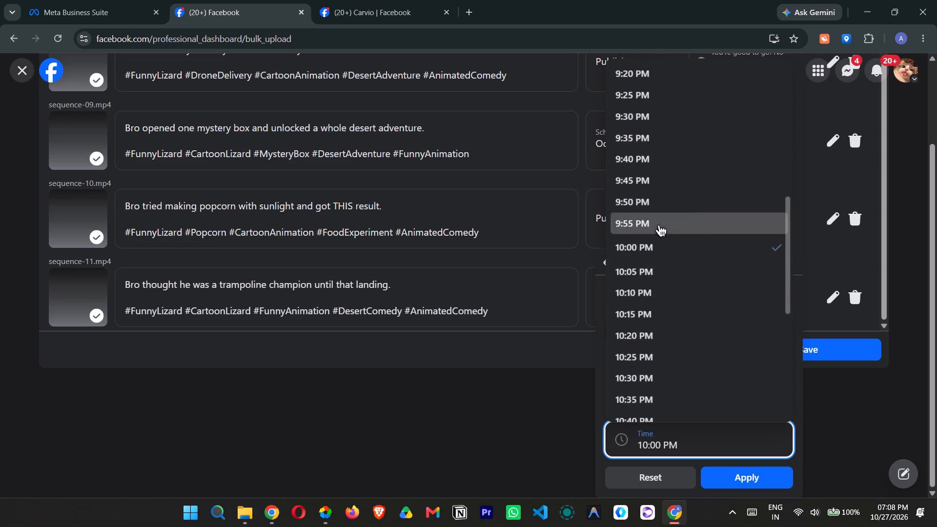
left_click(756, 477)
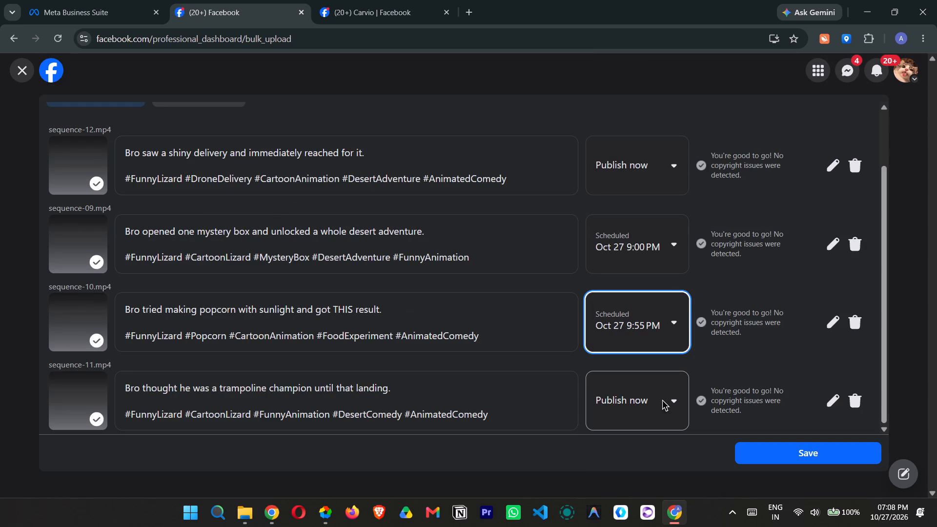
Schedule the sequence-11.mp4 reel for October 27 at 11:55 PM.
left_click(662, 402)
left_click(671, 341)
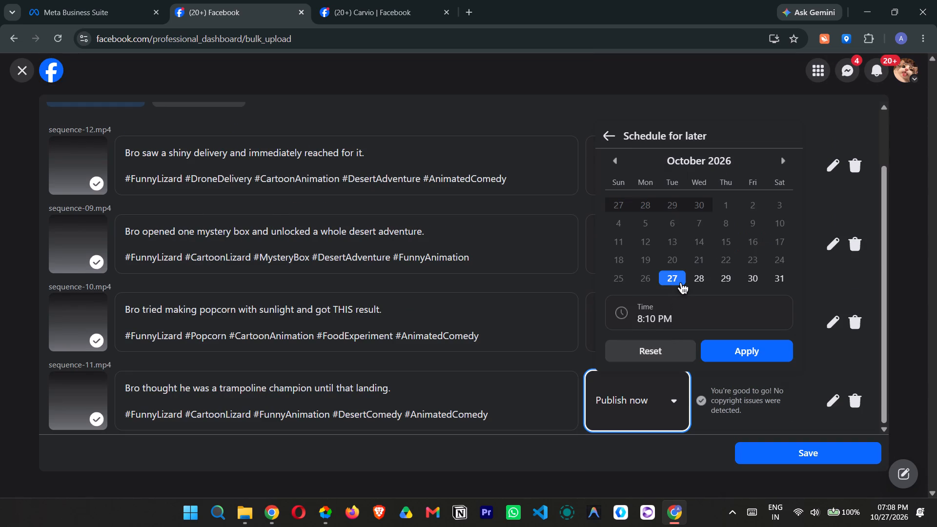
left_click(674, 315)
scroll(680, 285, "down", 6)
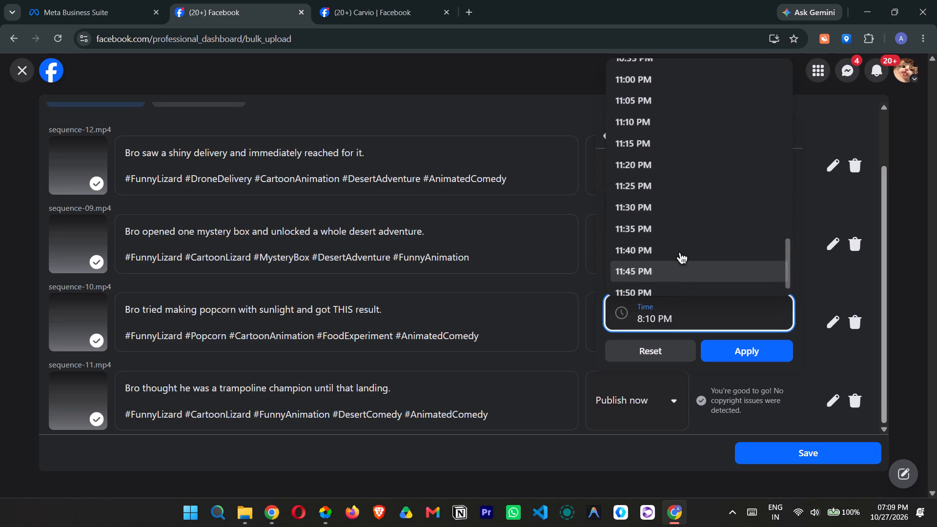
scroll(666, 207, "down", 6)
left_click(655, 277)
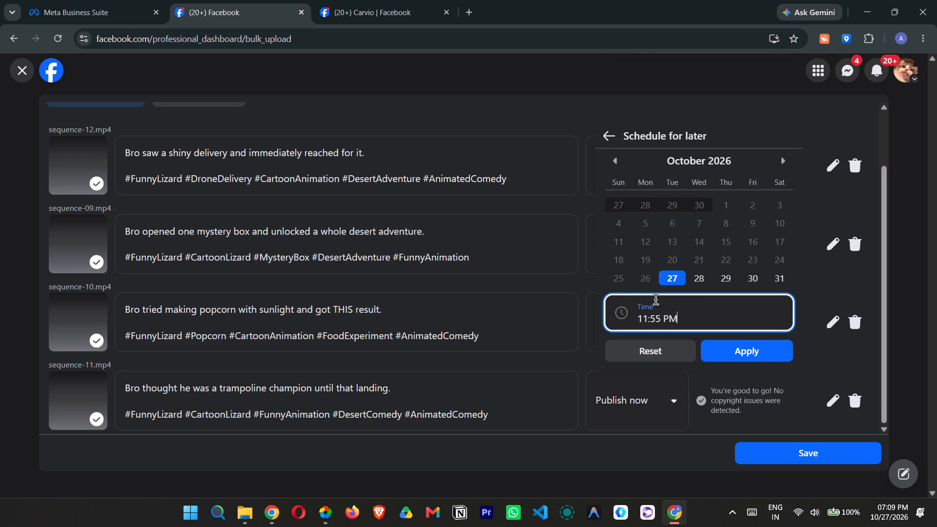
left_click(765, 350)
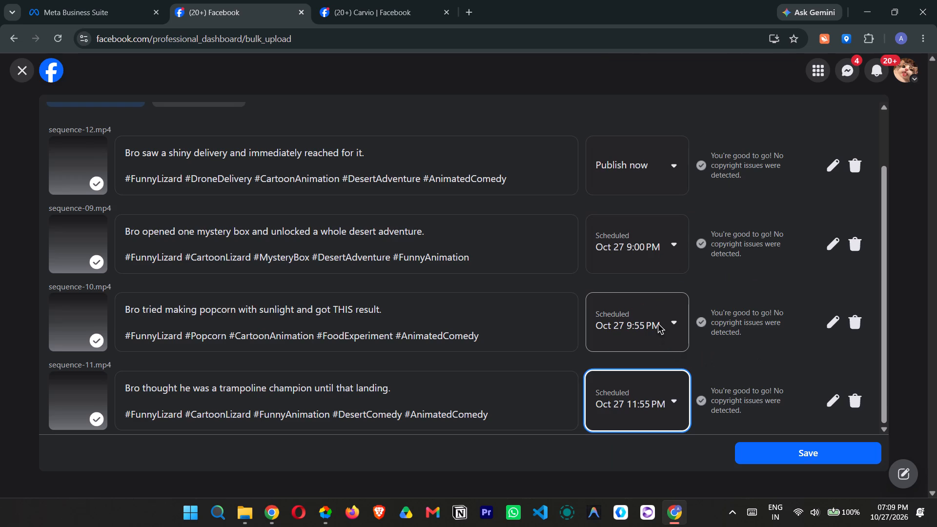
Reschedule the sequence-10.mp4 reel to 10:35 PM on October 27.
left_click(654, 321)
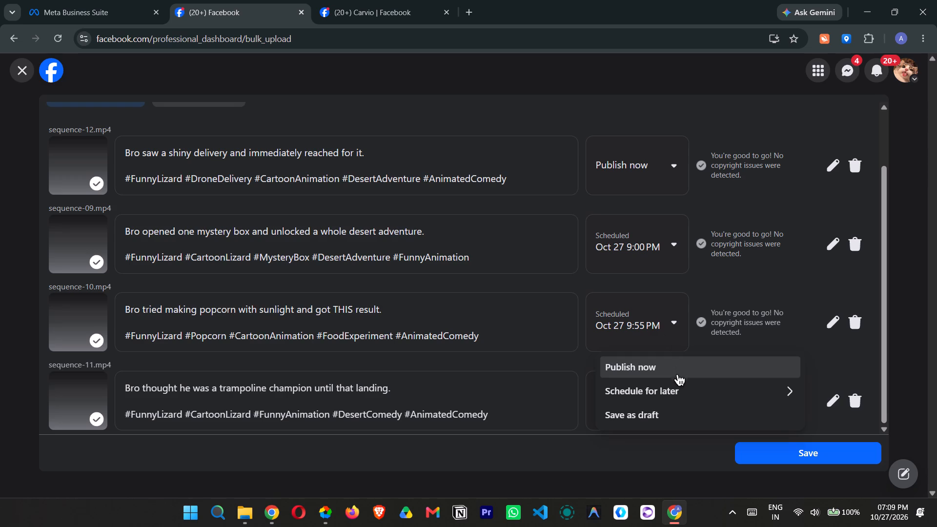
left_click(690, 391)
scroll(709, 411, "down", 3)
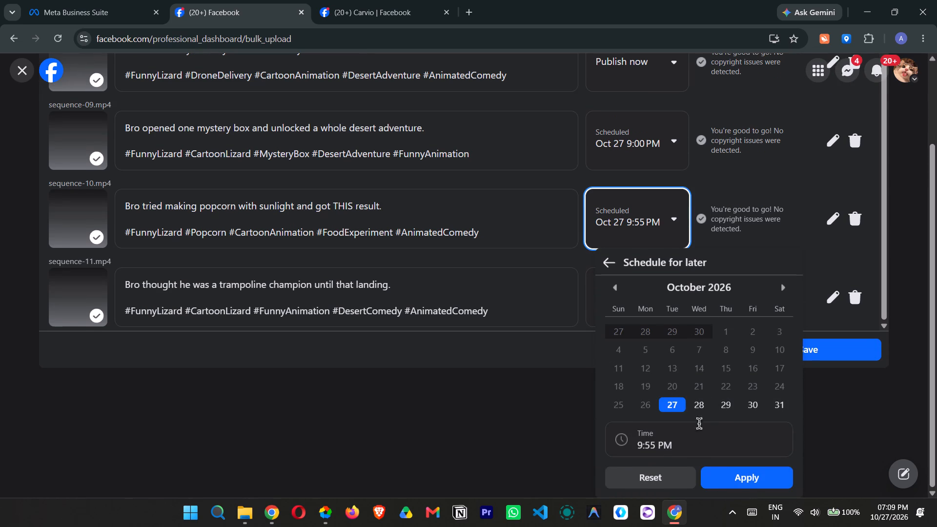
left_click(697, 444)
scroll(683, 291, "down", 1)
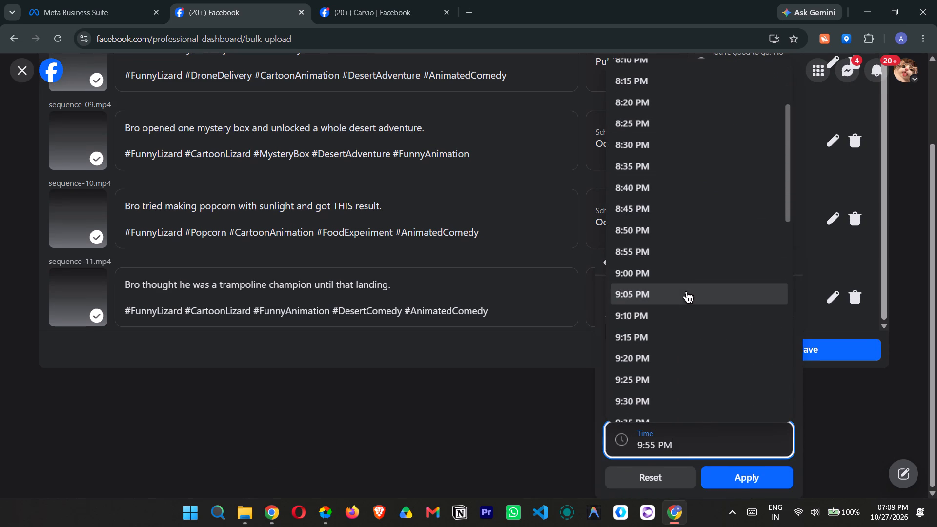
scroll(682, 291, "down", 2)
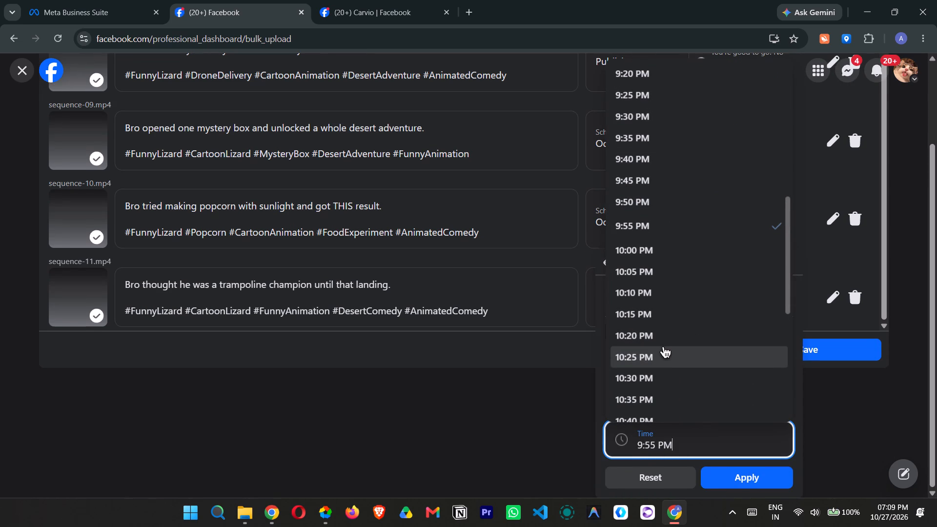
left_click(659, 397)
left_click(730, 476)
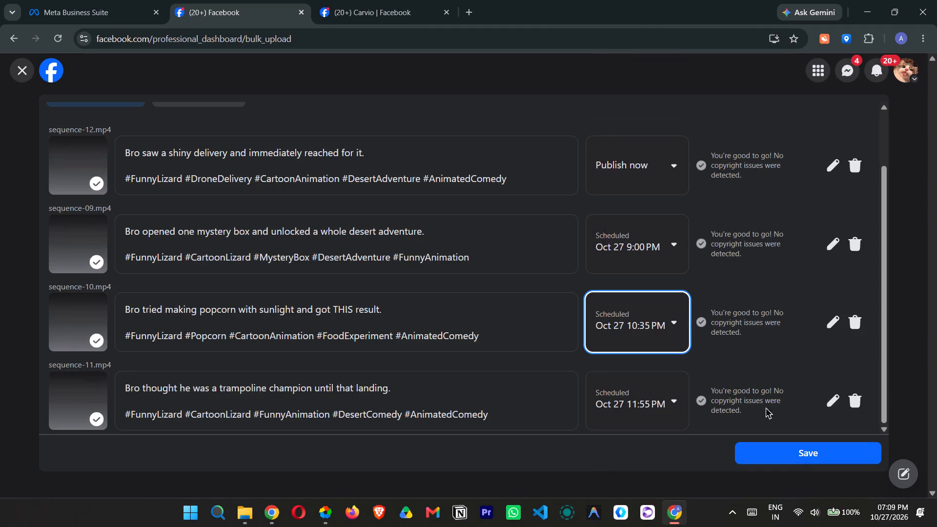
Save the bulk upload of the four lizard reels with their captions and publishing times.
left_click(794, 451)
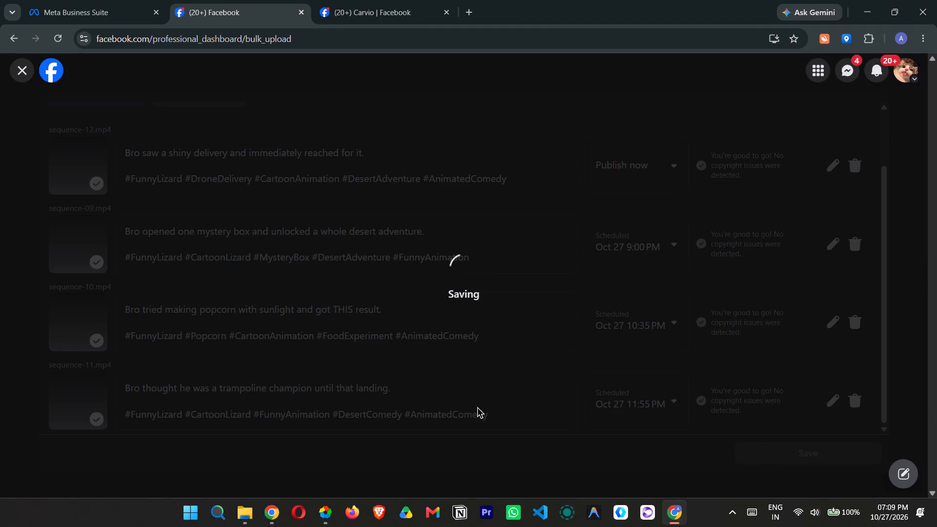
Open the Creators browser profile from the current Chrome profile.
left_click(898, 41)
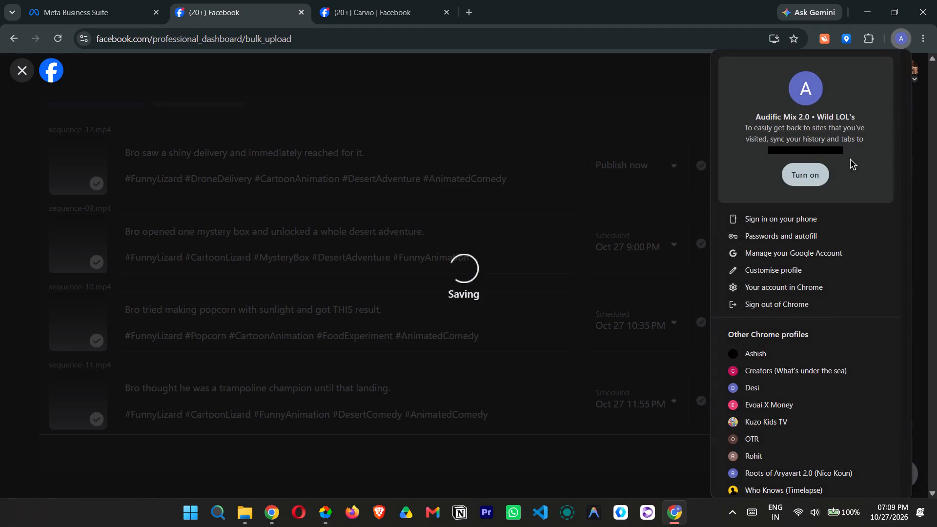
left_click(842, 369)
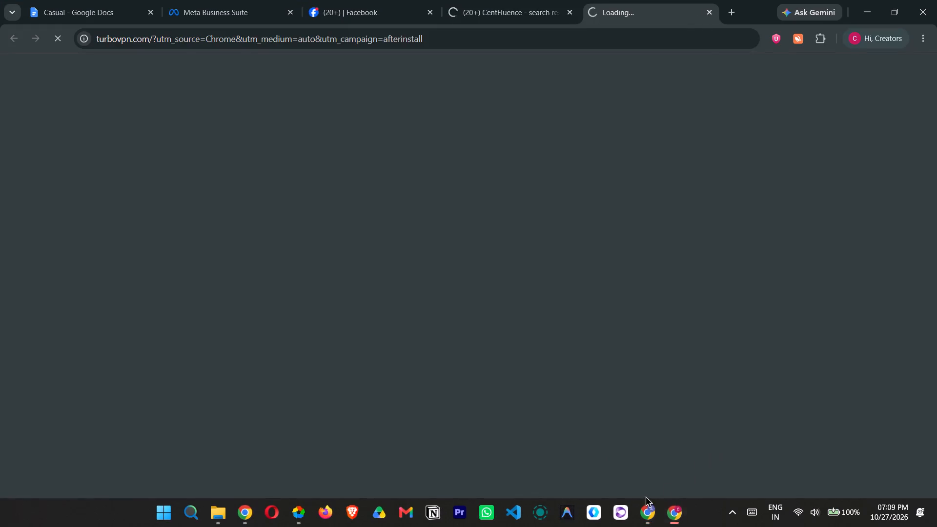
Close the other open Chrome window and open the browser profile that manages the CentFluence page.
left_click(646, 507)
left_click(936, 0)
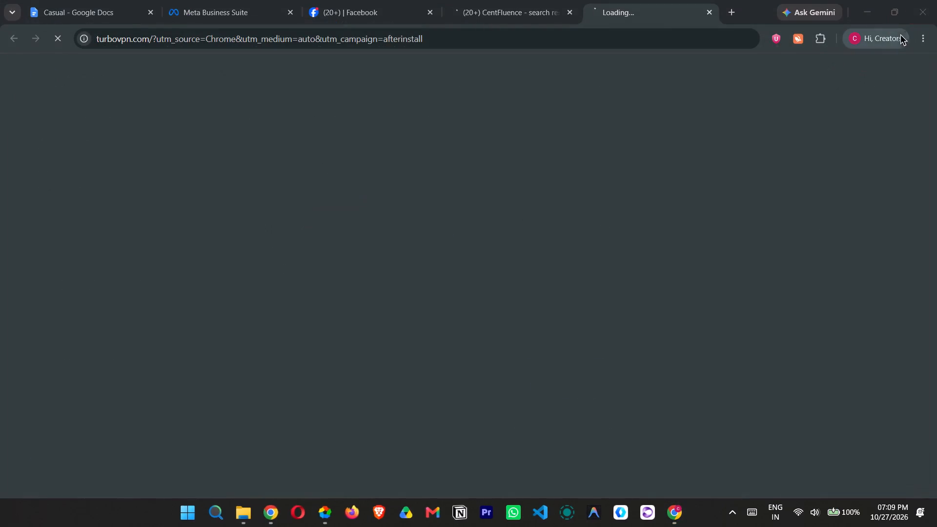
left_click(890, 37)
left_click(828, 487)
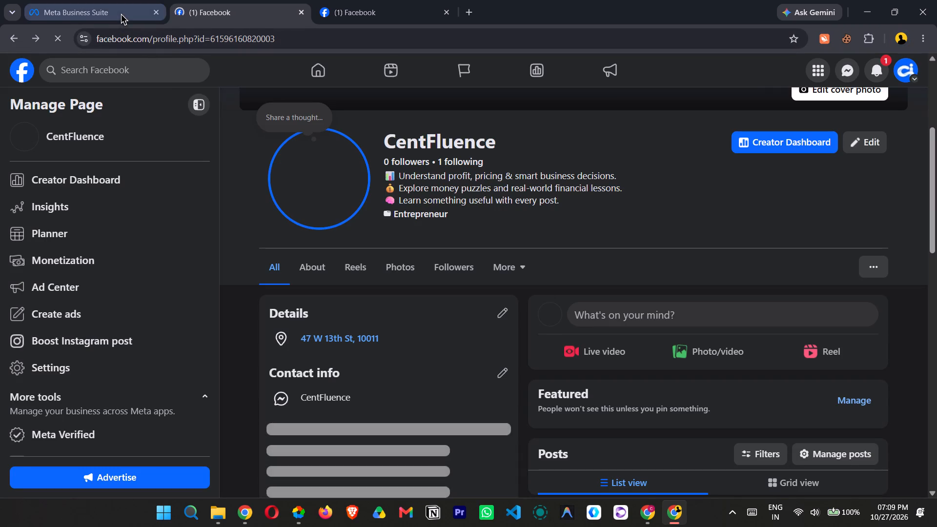
Examine the CentFluence page and the post insights of its jacket discount puzzle post.
left_click(121, 13)
left_click(261, 0)
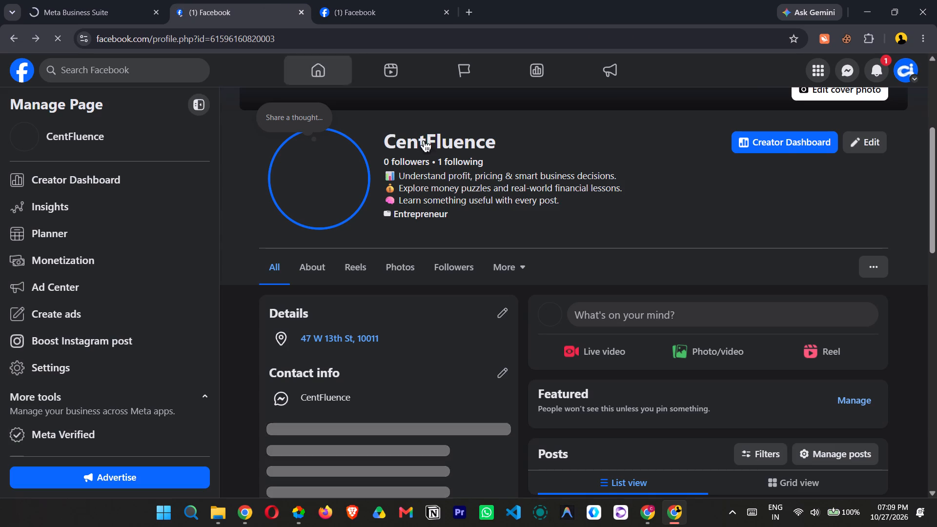
scroll(586, 213, "down", 4)
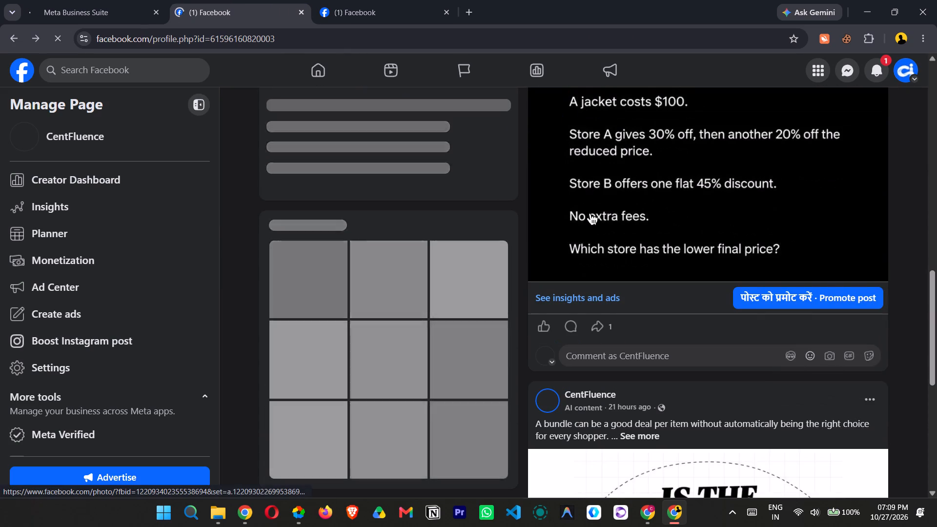
scroll(586, 213, "up", 1)
scroll(595, 273, "down", 1)
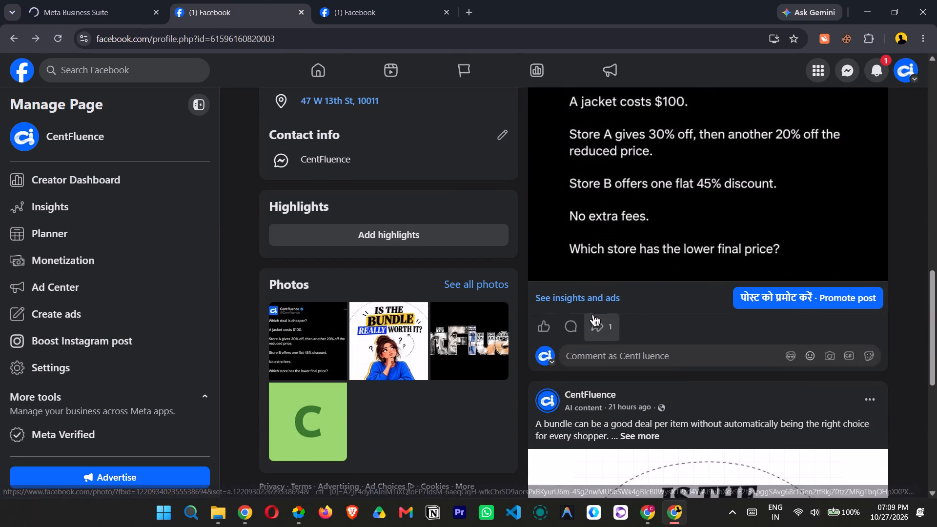
left_click(590, 298)
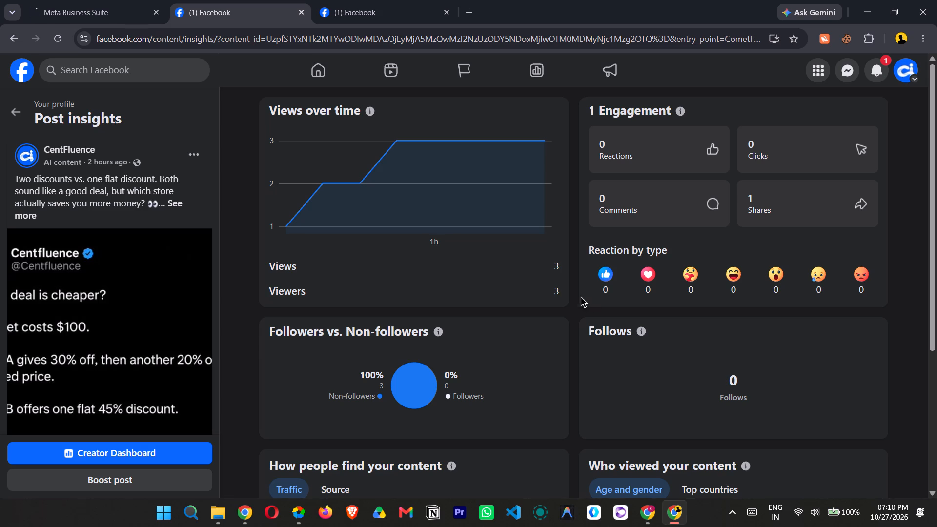
left_click(10, 109)
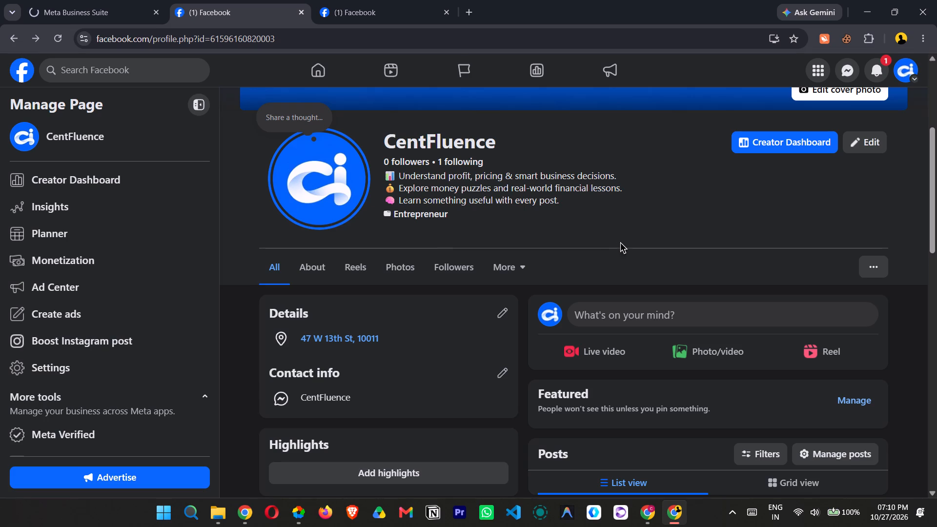
scroll(620, 241, "up", 1)
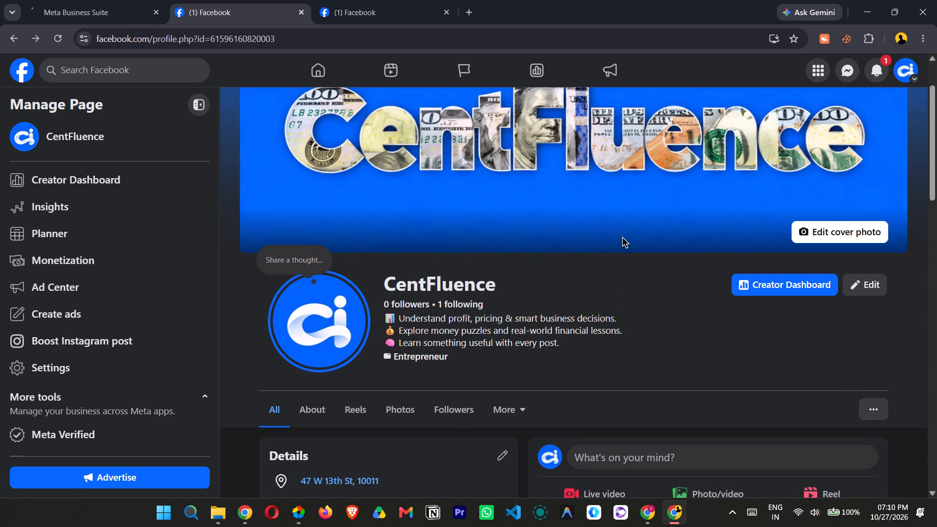
scroll(622, 236, "up", 1)
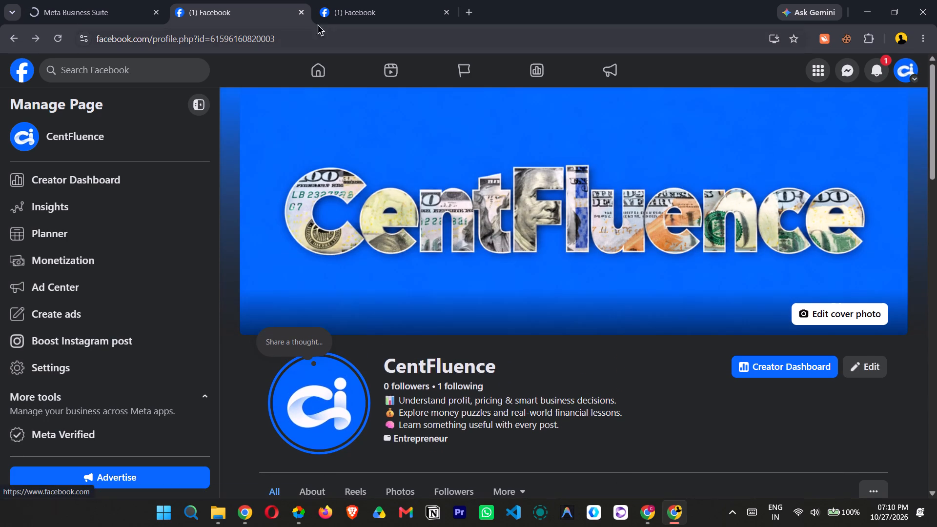
Switch the Meta Business Suite planner from Goldy Statue Pranks to the Deep Ocean Space page.
left_click(117, 8)
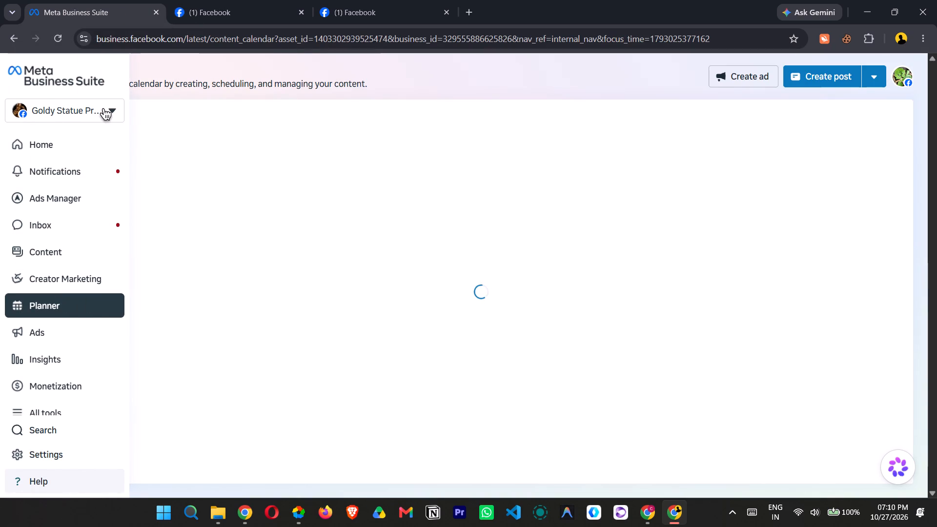
left_click(100, 108)
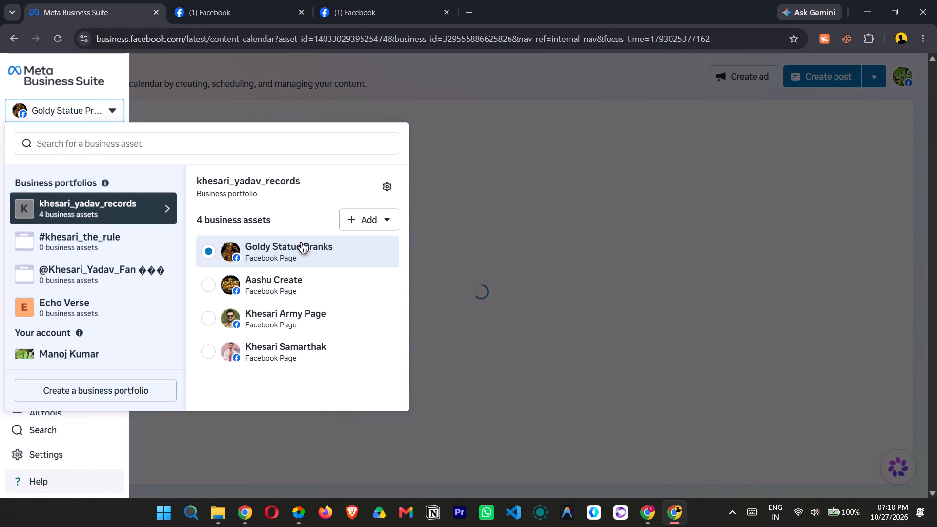
left_click(98, 356)
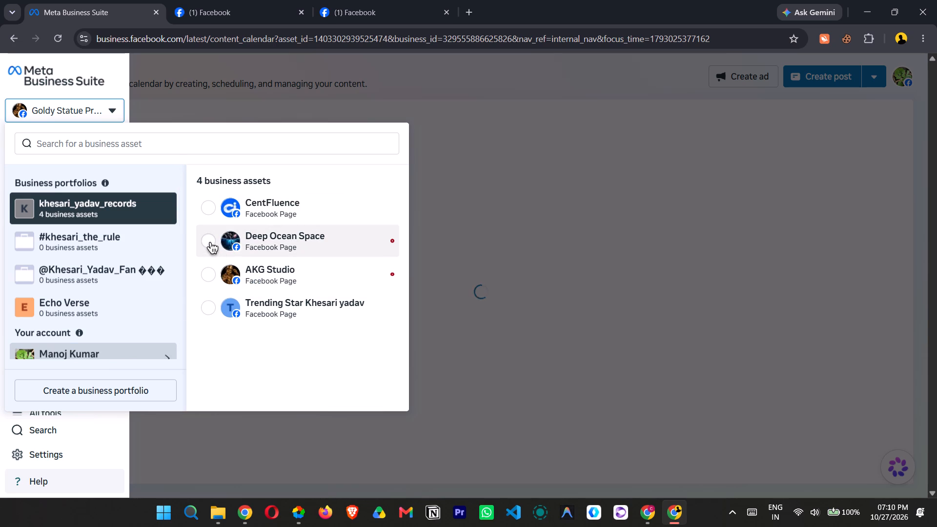
left_click(206, 242)
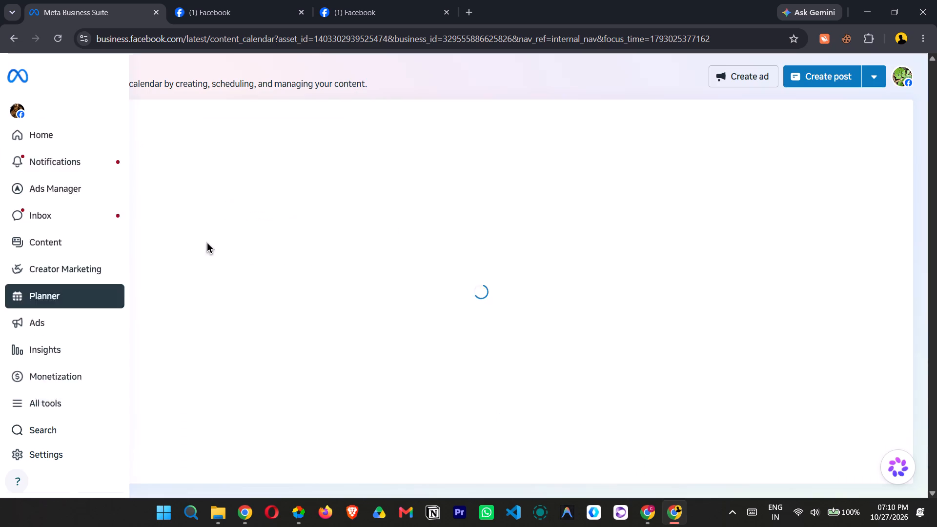
Attach sequence-05.mp4 to sequence-08.mp4 from the Videos to upload folder to the ChatGPT captions and hashtags chat.
left_click(242, 512)
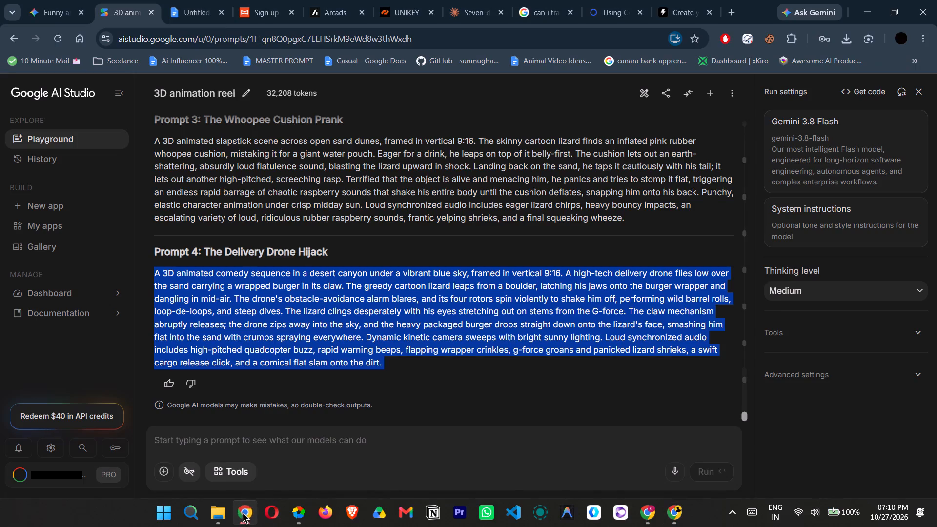
left_click(297, 515)
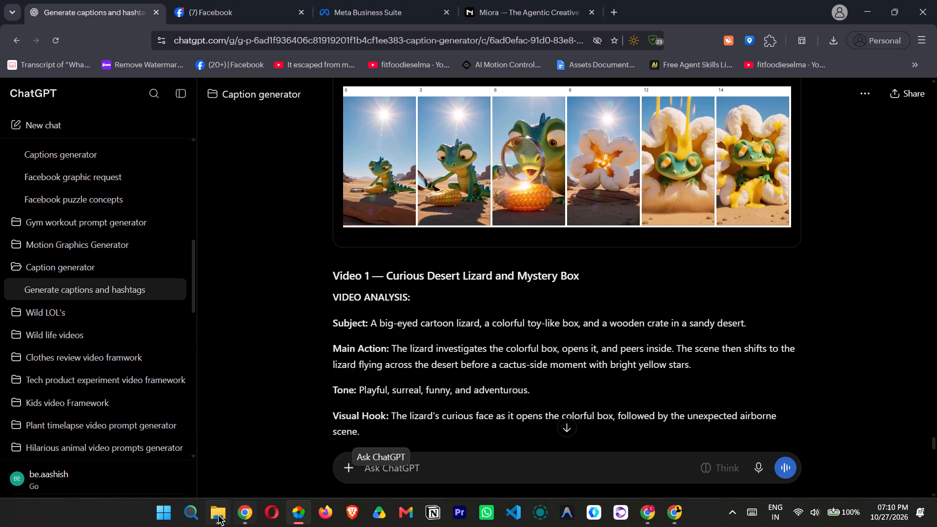
left_click(217, 514)
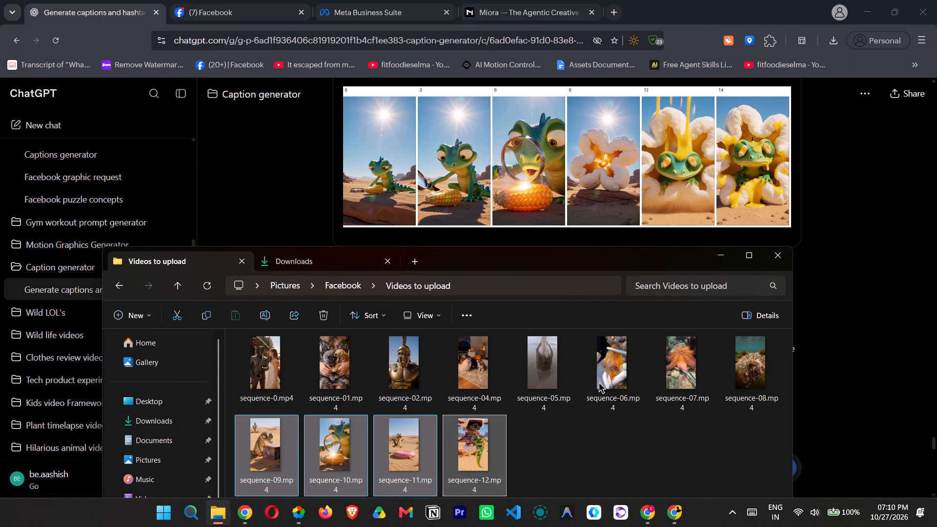
left_click_drag(510, 367, 762, 364)
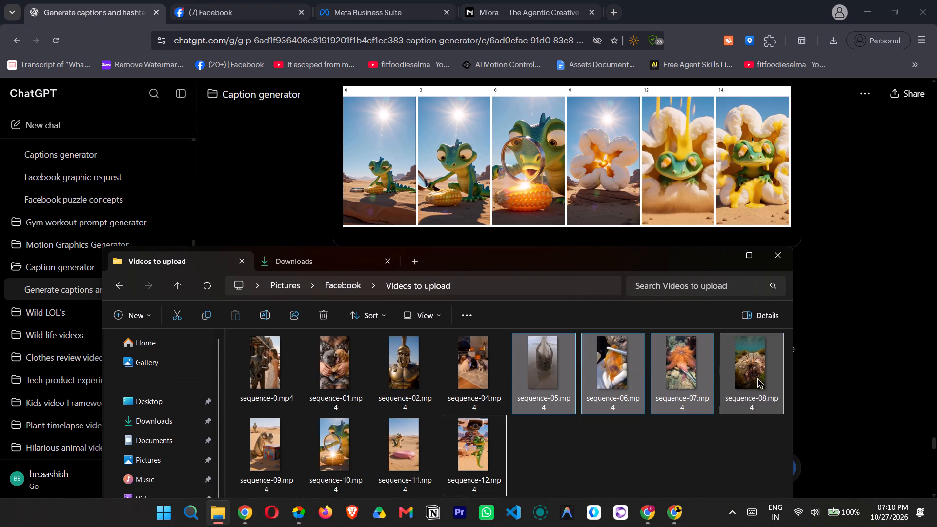
left_click_drag(752, 386, 845, 368)
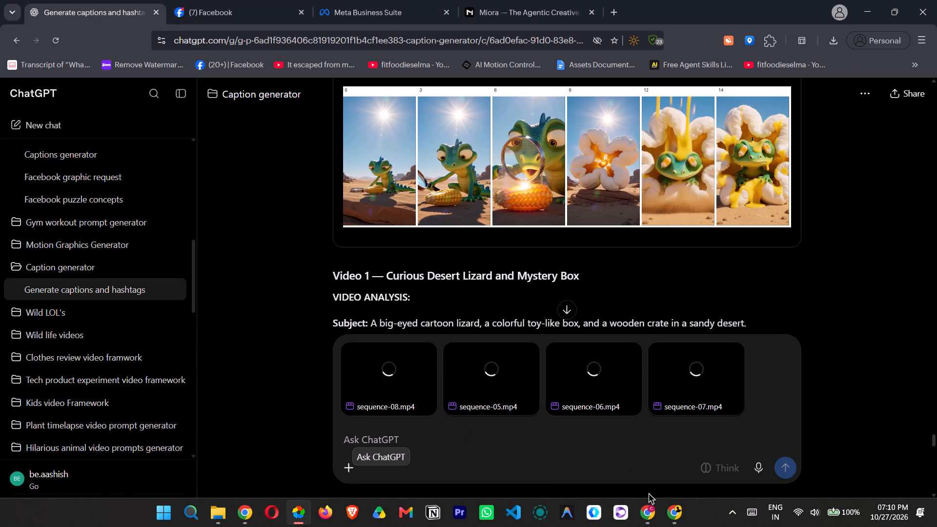
Close the Turbo VPN page in the Creators profile and dismiss the Meta Account notice on the CentFluence search results.
left_click(650, 508)
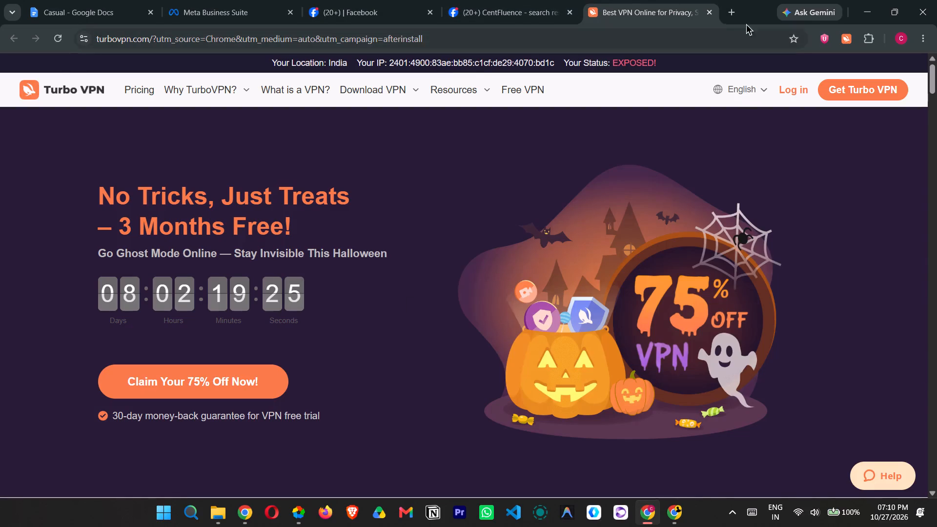
left_click(708, 13)
left_click(202, 0)
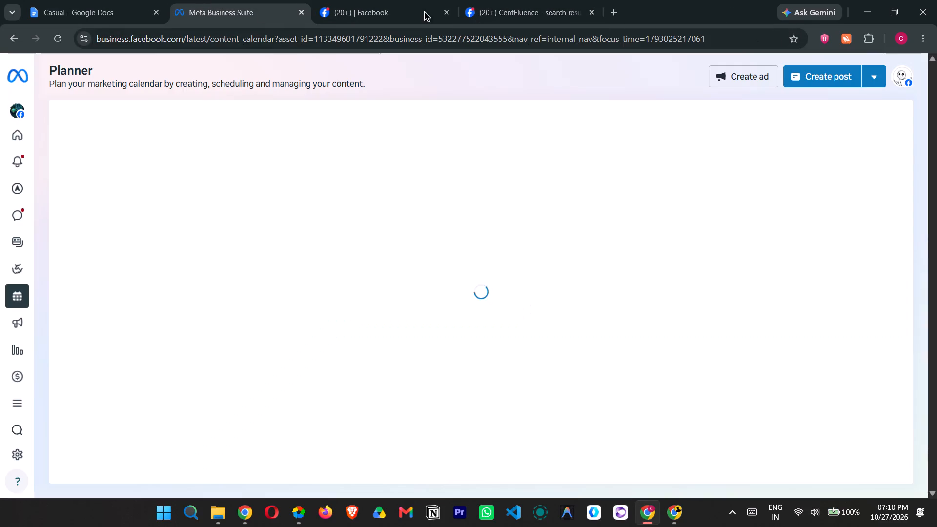
left_click(543, 0)
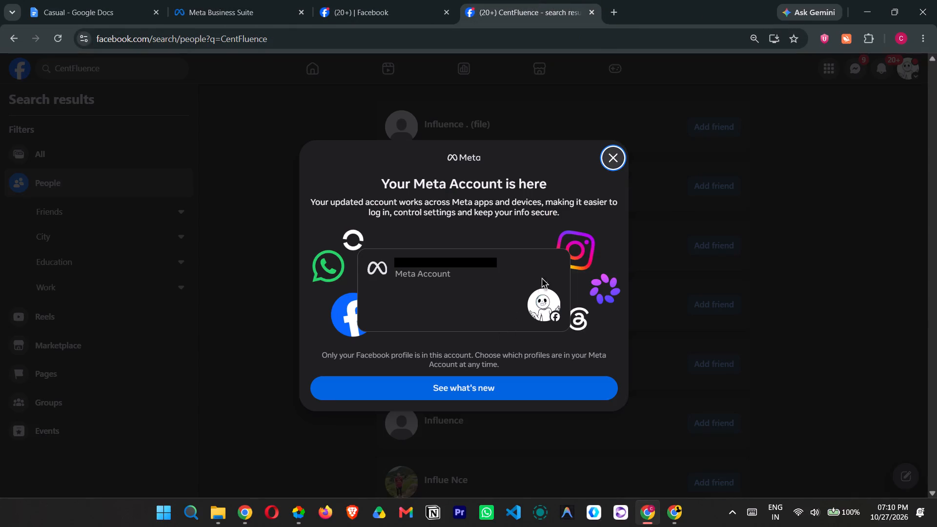
left_click(619, 157)
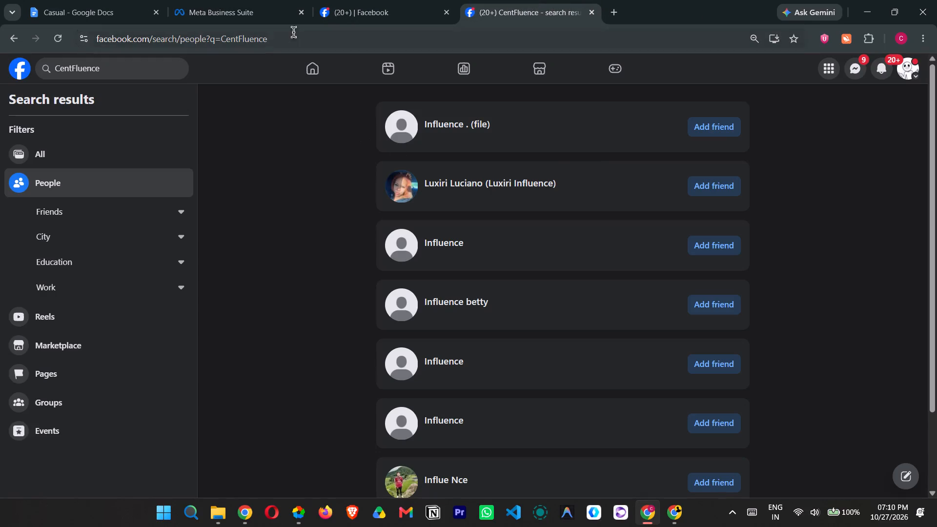
Start a bulk upload of reels from the Creators profile's Meta Business Suite planner.
left_click(219, 0)
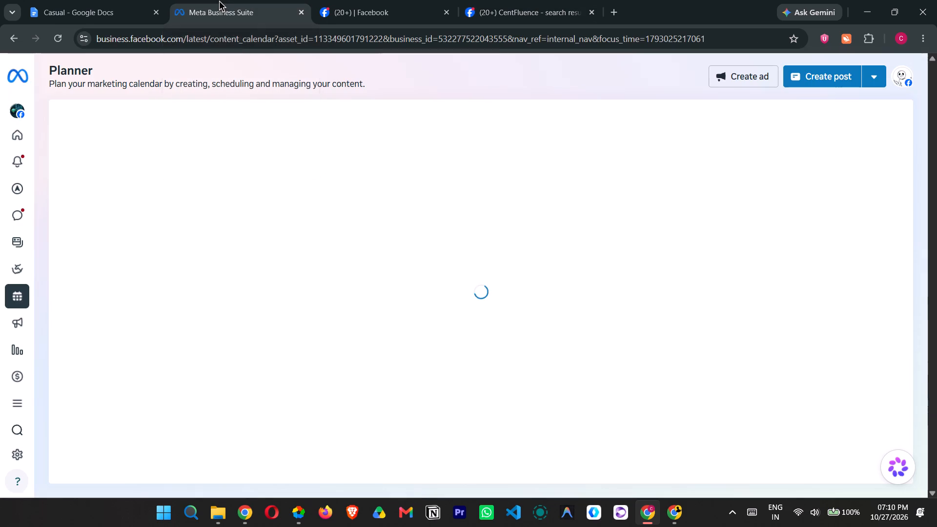
left_click(878, 72)
left_click(846, 174)
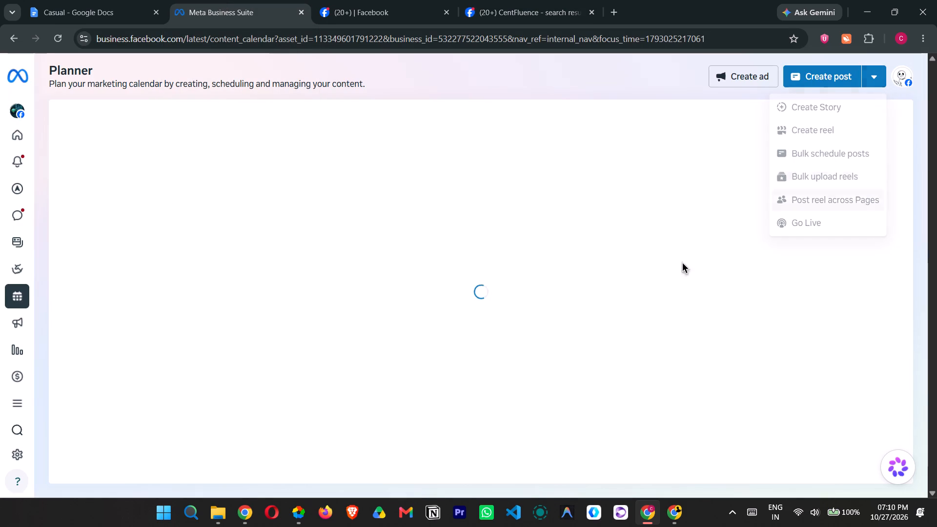
Start a bulk upload of reels for Deep Ocean Space from its planner in the other Chrome profile.
left_click(681, 512)
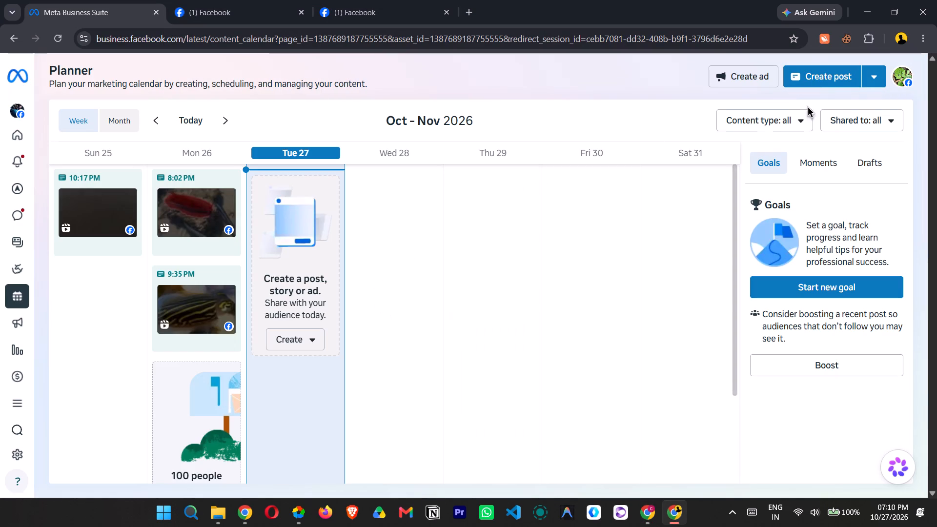
left_click(877, 74)
left_click(833, 176)
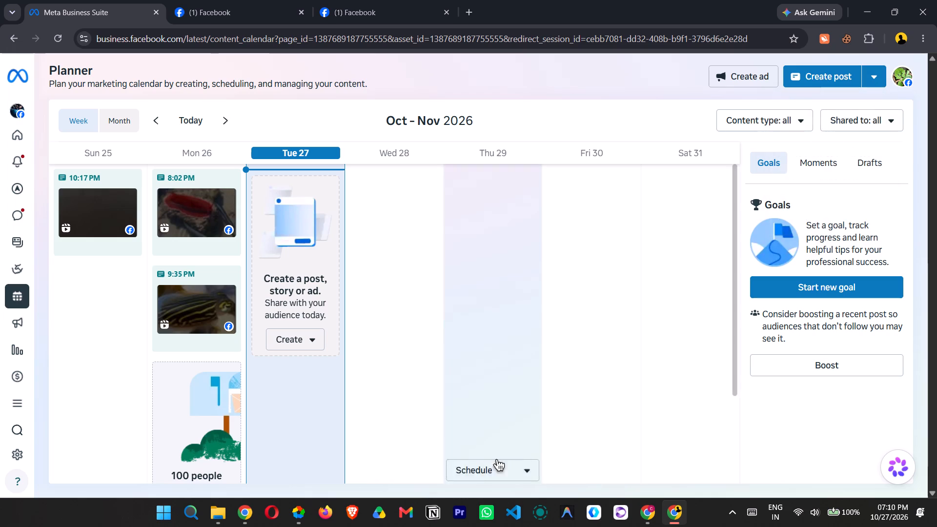
Bring up the Videos to upload folder in File Explorer.
left_click(226, 511)
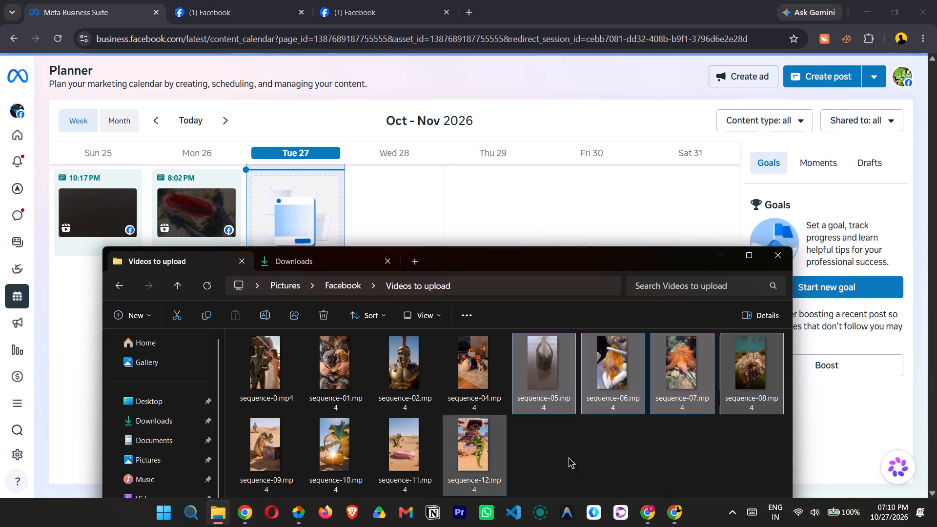
Add sequence-07.mp4 and sequence-08.mp4 from the Videos to upload folder to the Creators profile's Bulk upload reels page.
left_click(611, 439)
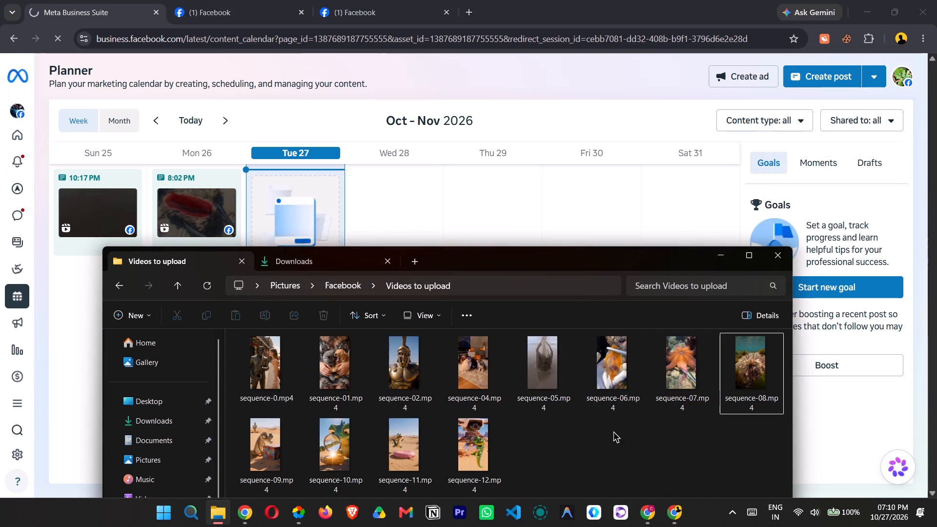
left_click_drag(779, 445, 679, 359)
left_click_drag(681, 370, 671, 526)
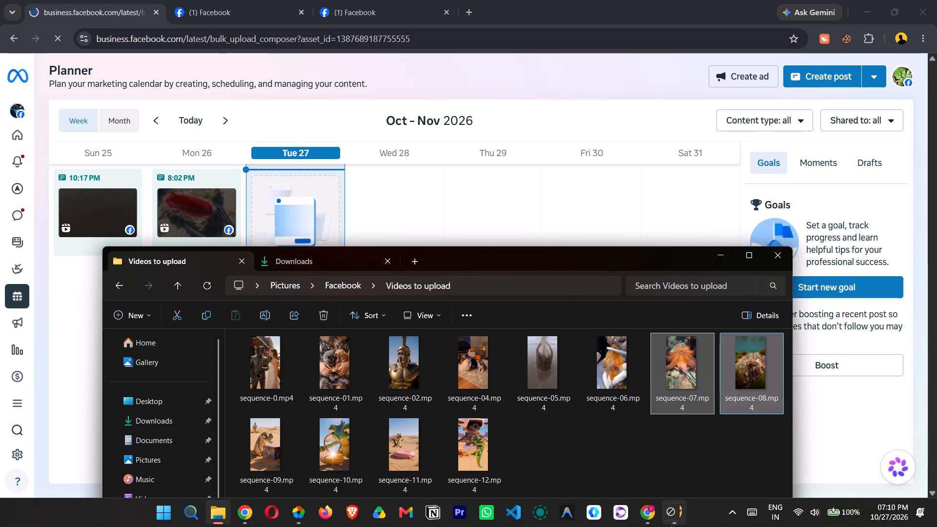
left_click_drag(671, 526, 672, 519)
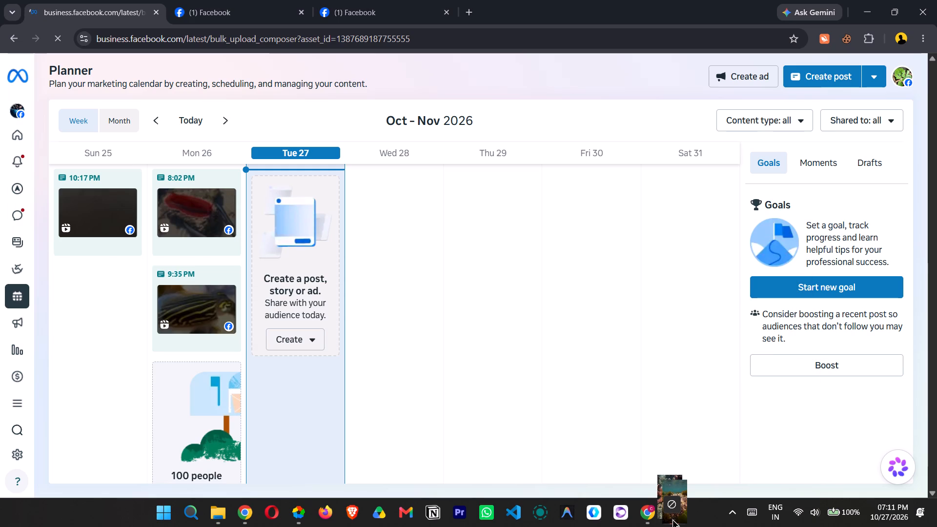
left_click_drag(672, 519, 665, 511)
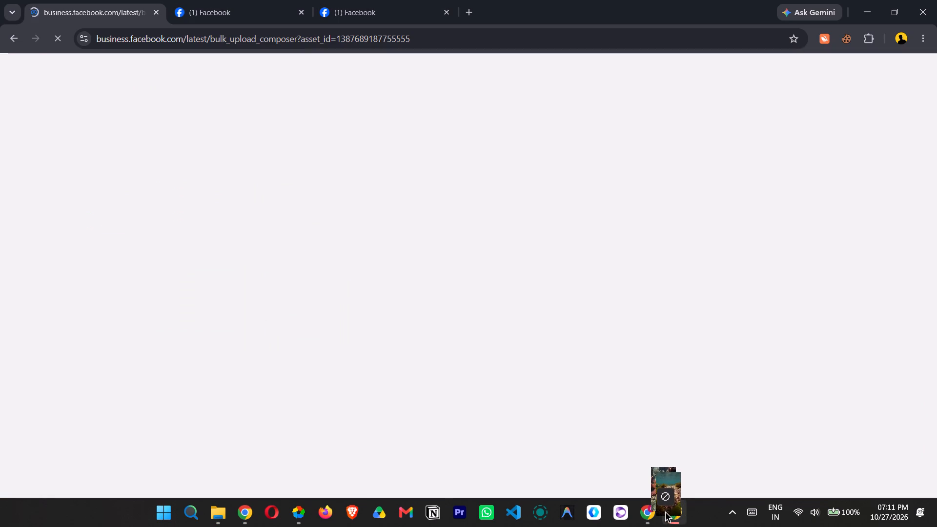
left_click_drag(665, 511, 665, 439)
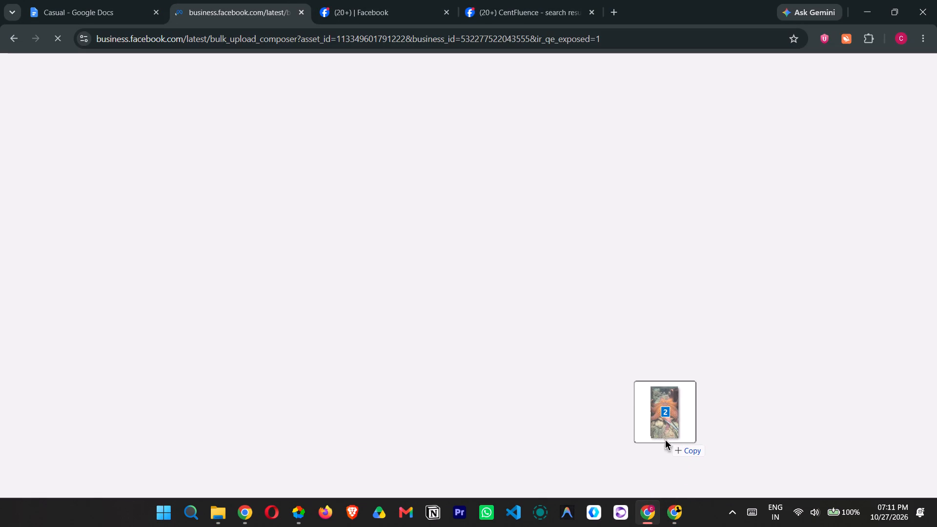
left_click_drag(665, 439, 663, 438)
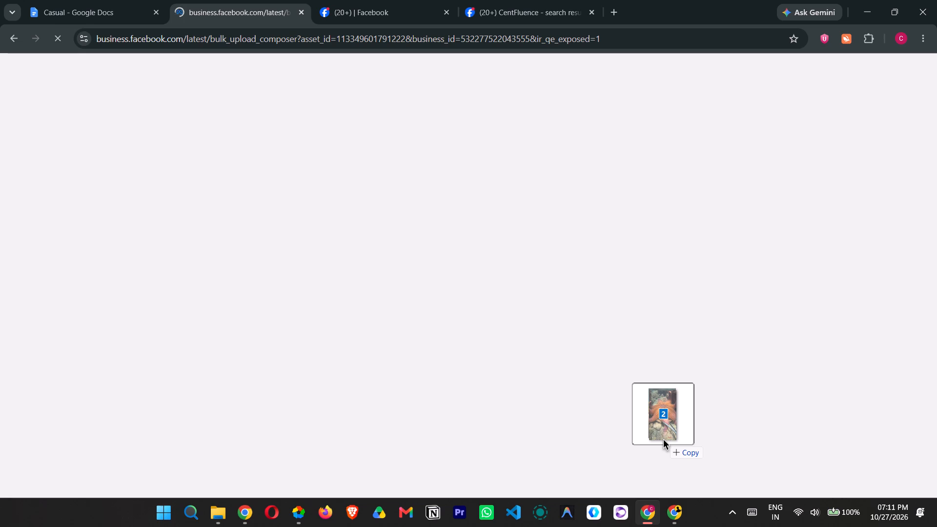
left_click_drag(663, 438, 661, 443)
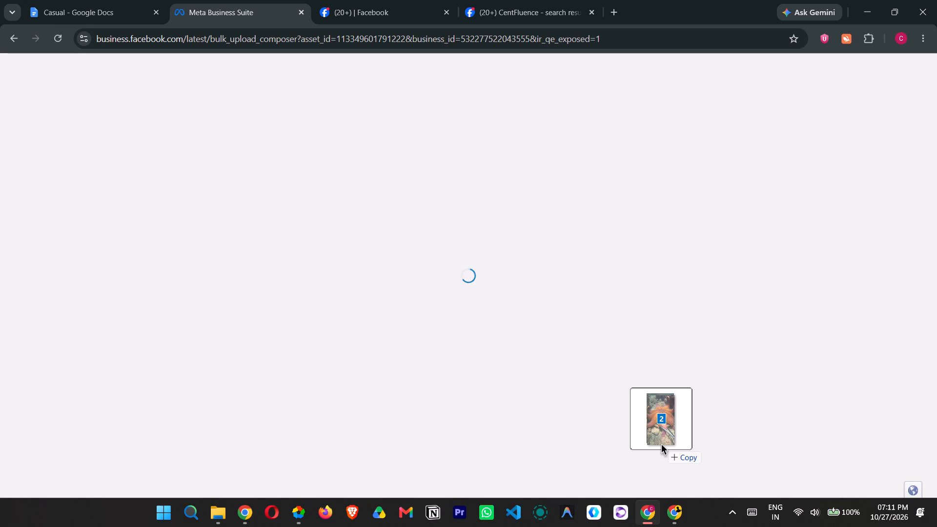
left_click_drag(661, 443, 586, 326)
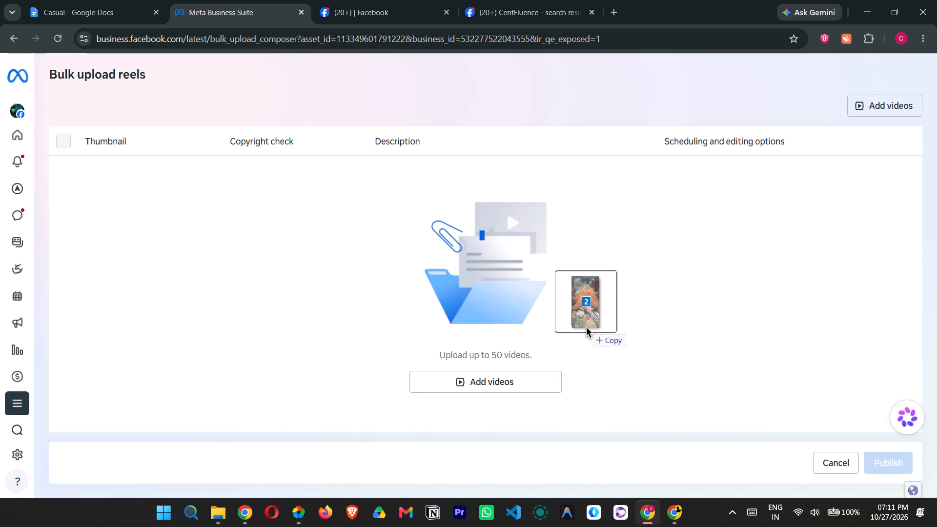
left_click_drag(586, 326, 586, 321)
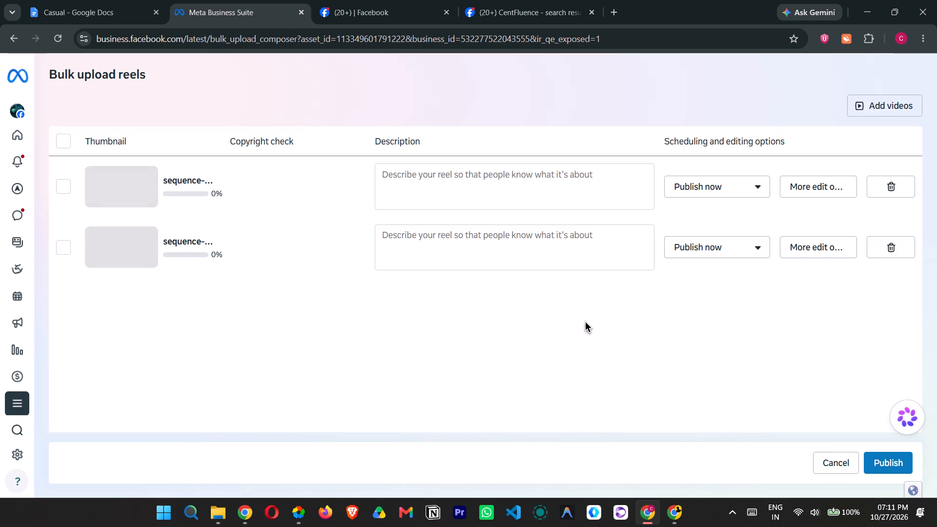
Add sequence-05.mp4 and sequence-06.mp4 from the Videos to upload folder to the other Chrome profile's Bulk upload reels page.
left_click(674, 507)
left_click(211, 514)
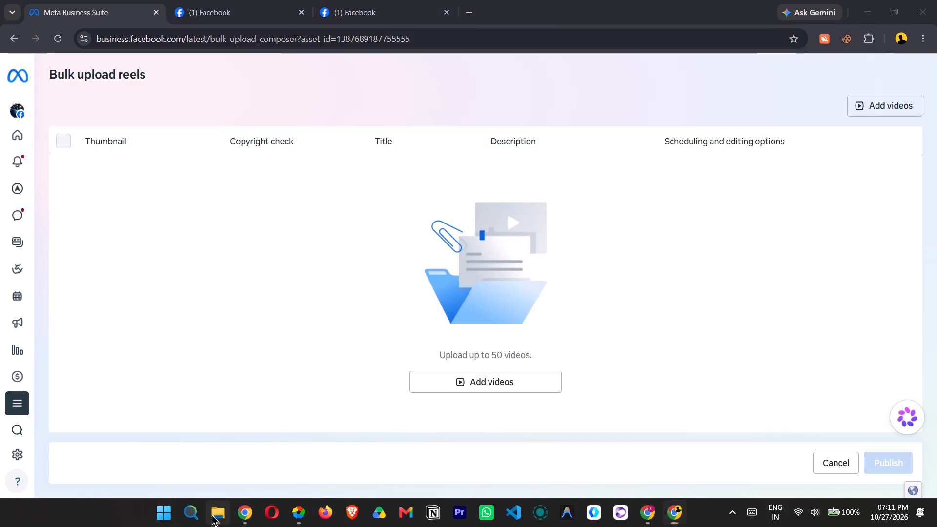
left_click_drag(637, 426, 551, 372)
left_click_drag(554, 376, 577, 234)
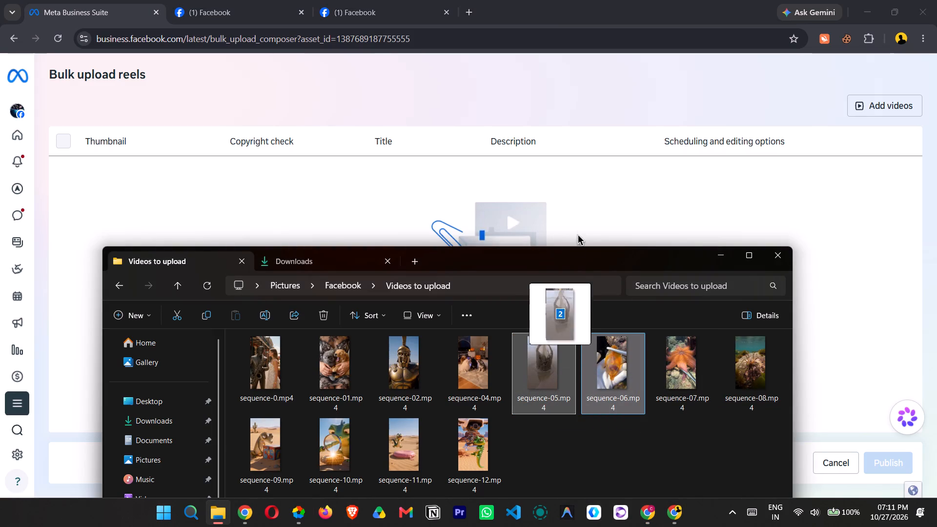
left_click_drag(577, 234, 583, 206)
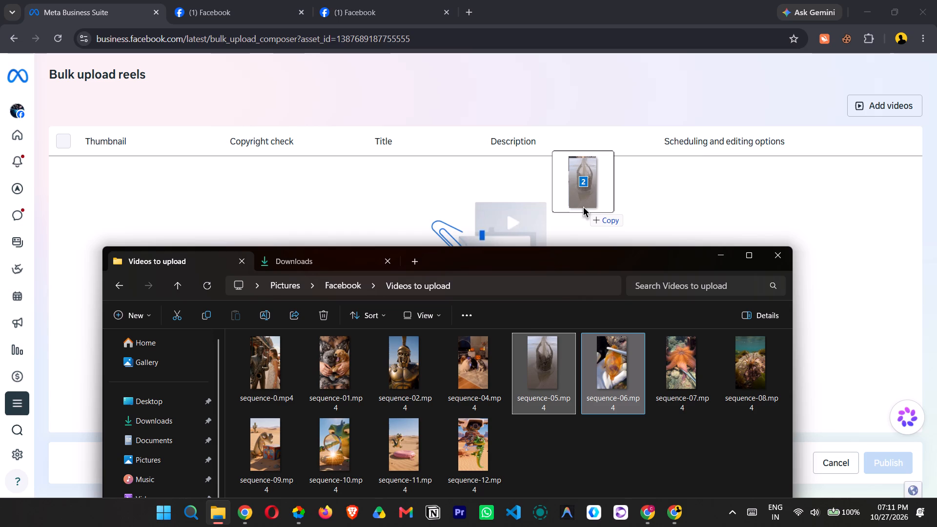
left_click_drag(583, 206, 581, 206)
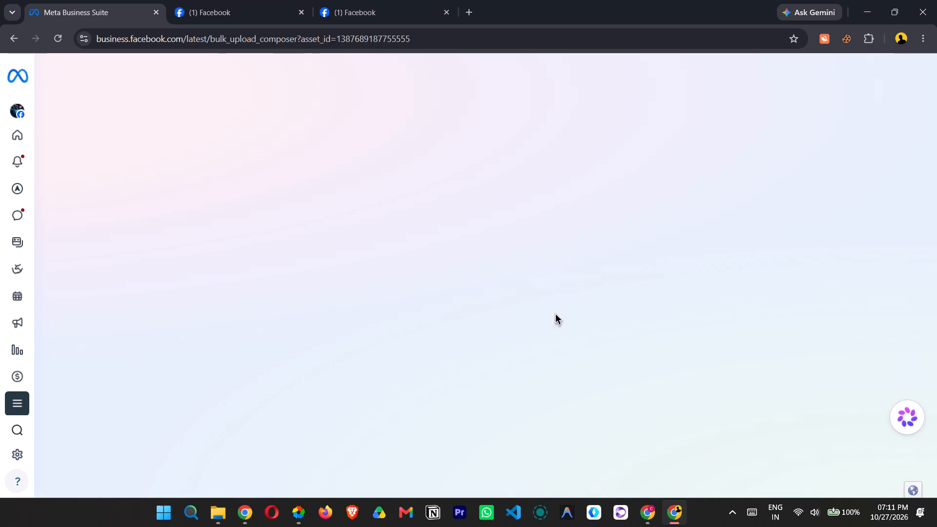
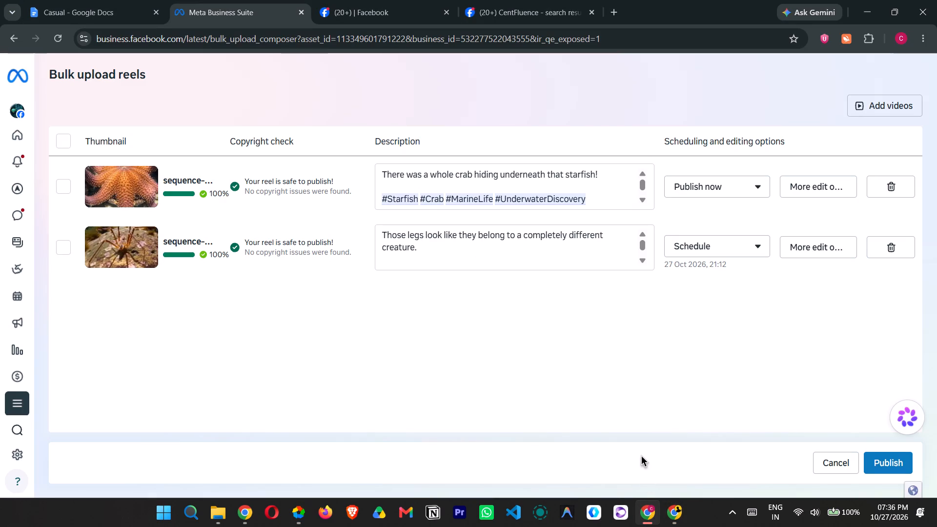
left_click(888, 462)
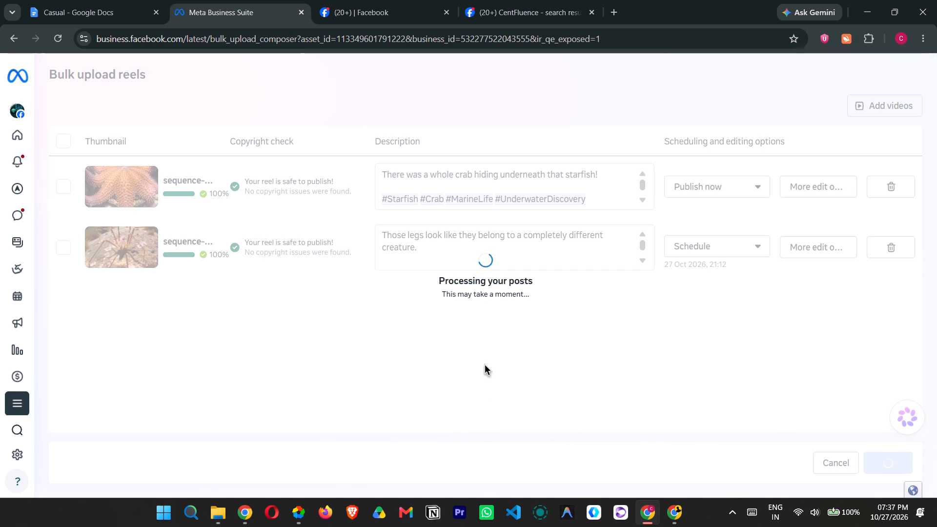
Switch to the Audific Mix 2.0 (Wild LOL's) Chrome profile and start a bulk reel upload for the Wild LOLs page.
left_click(677, 510)
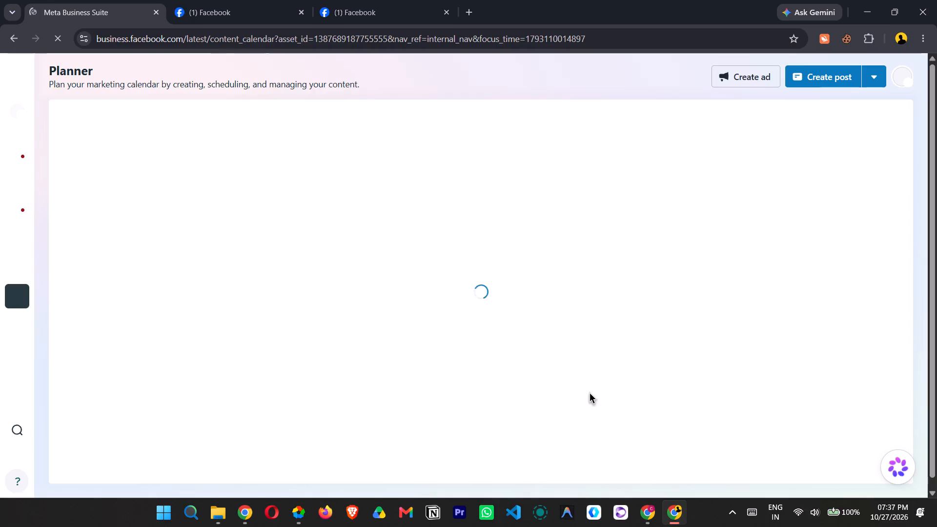
left_click(900, 39)
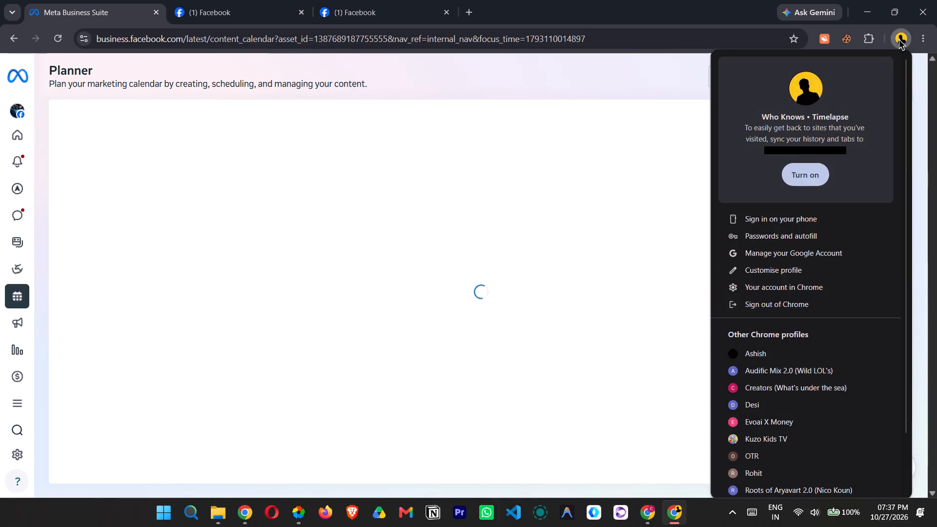
left_click(829, 375)
left_click(118, 1)
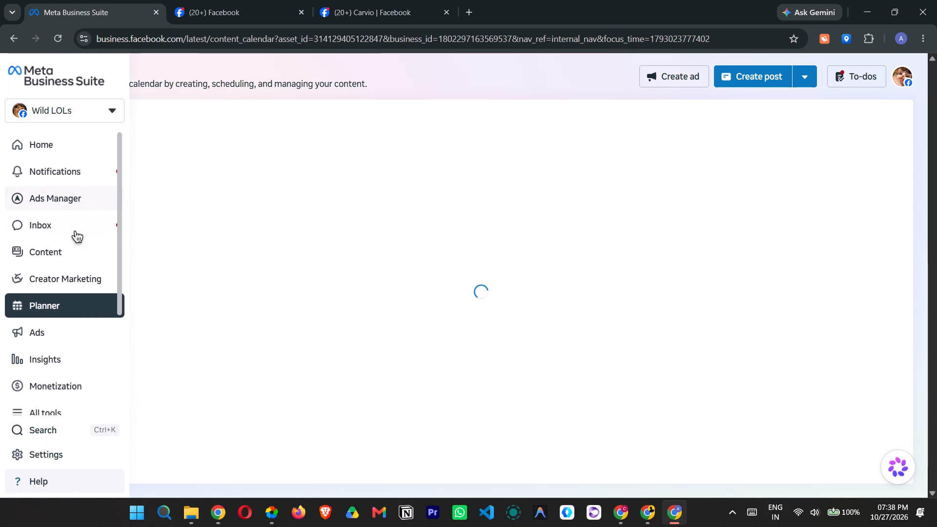
left_click(63, 249)
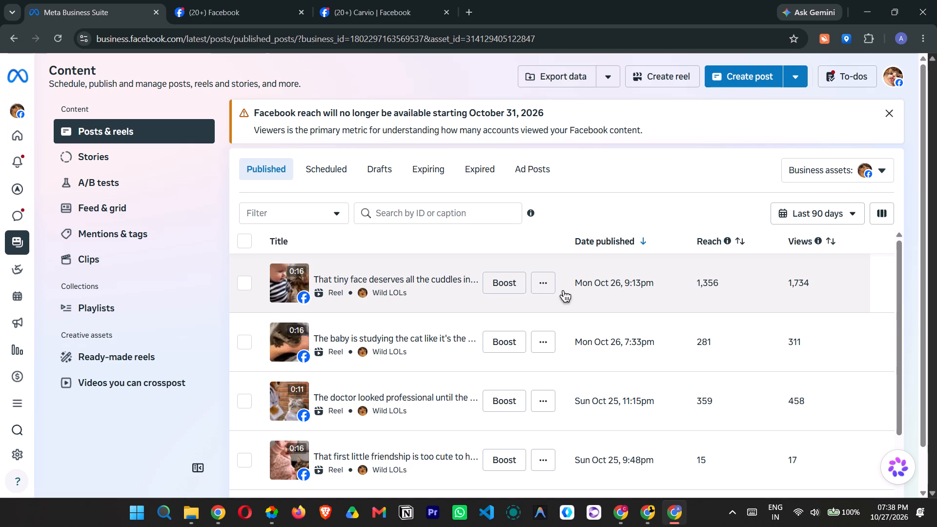
left_click(801, 76)
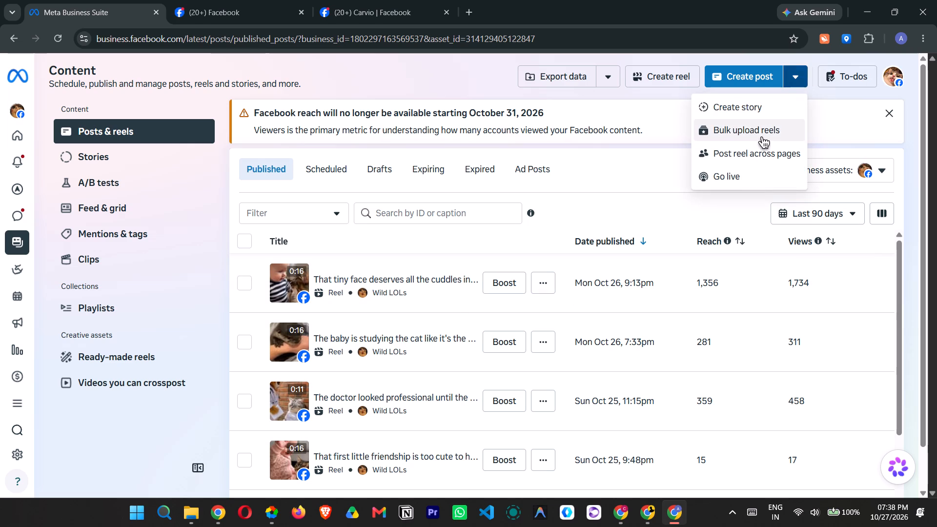
left_click(758, 136)
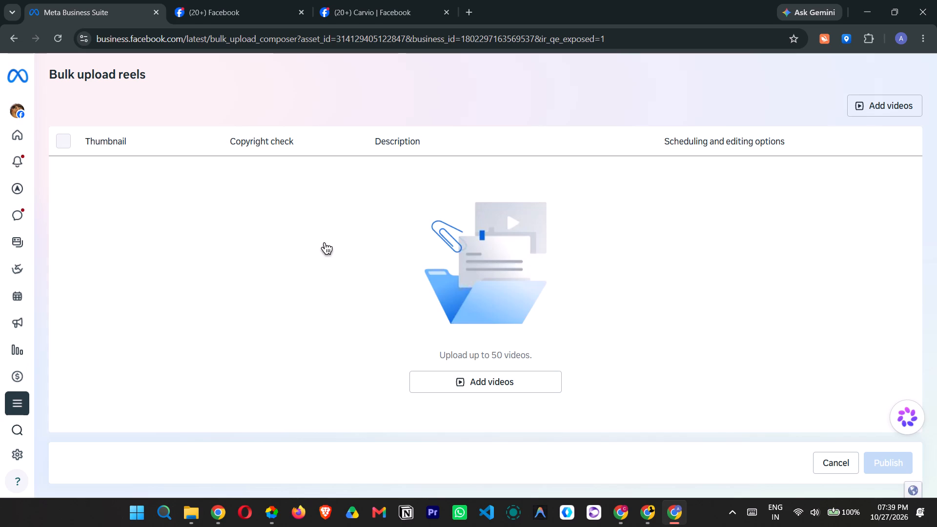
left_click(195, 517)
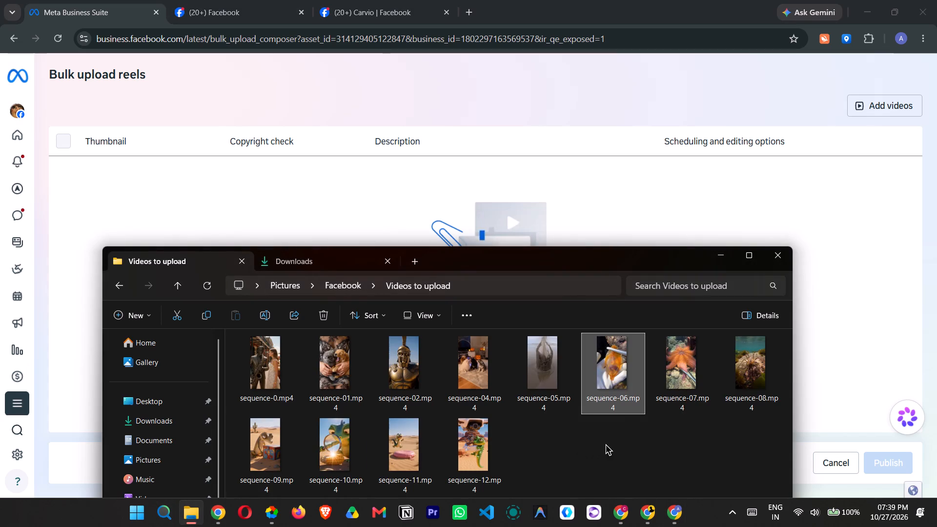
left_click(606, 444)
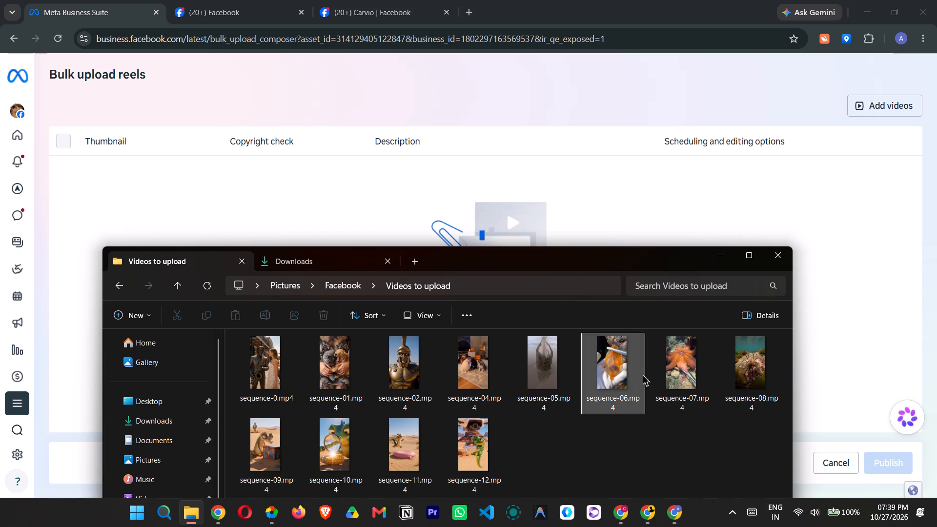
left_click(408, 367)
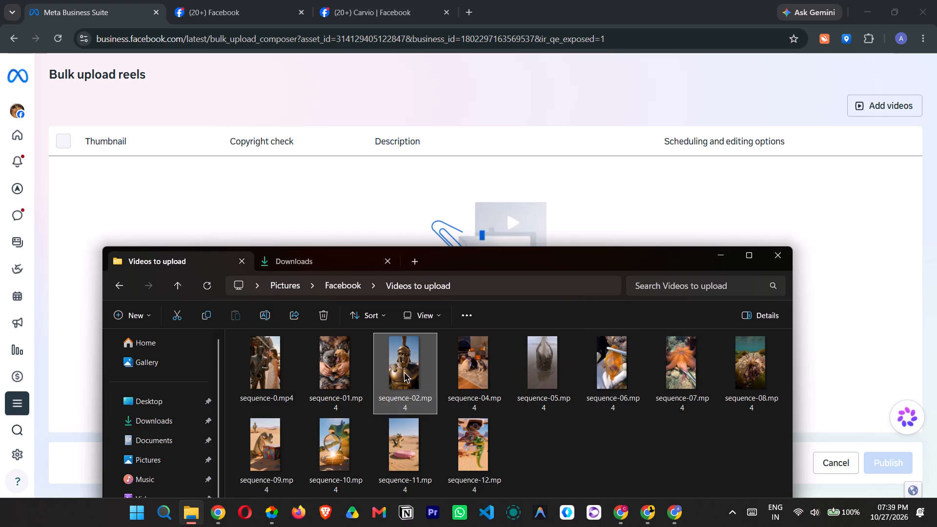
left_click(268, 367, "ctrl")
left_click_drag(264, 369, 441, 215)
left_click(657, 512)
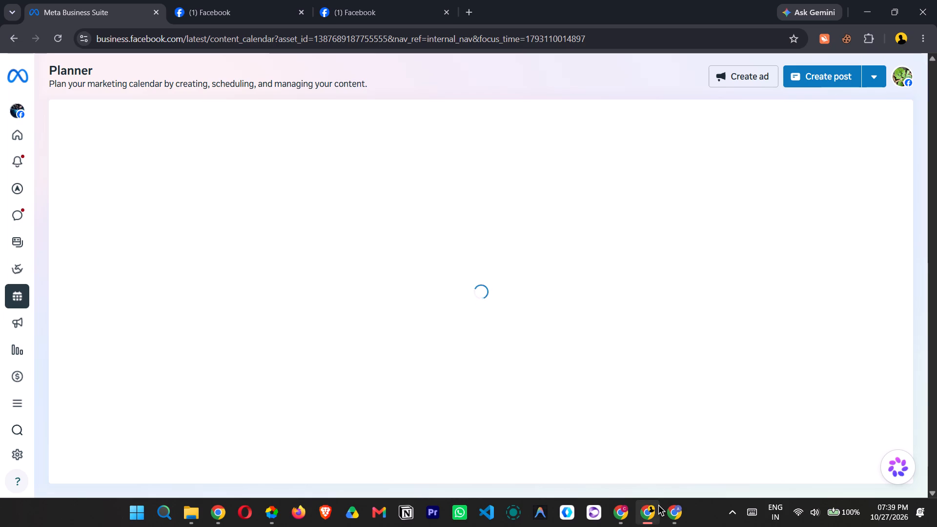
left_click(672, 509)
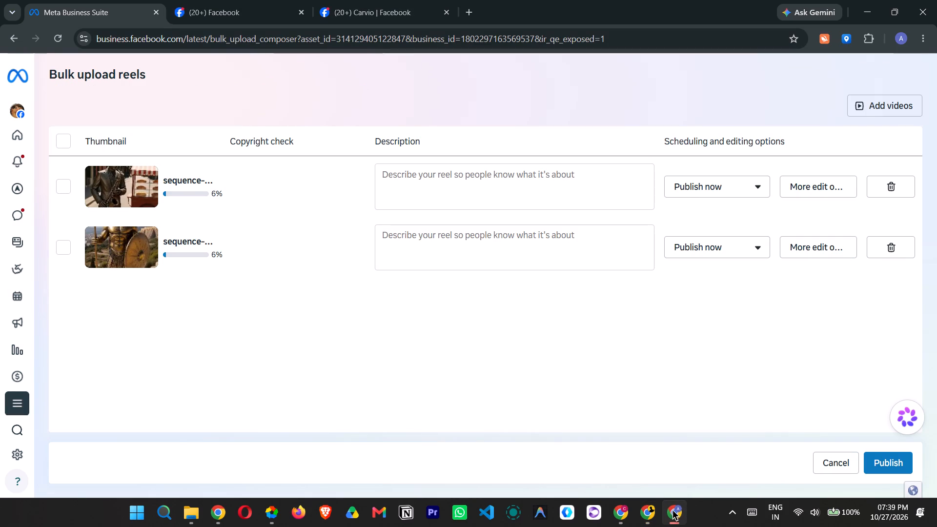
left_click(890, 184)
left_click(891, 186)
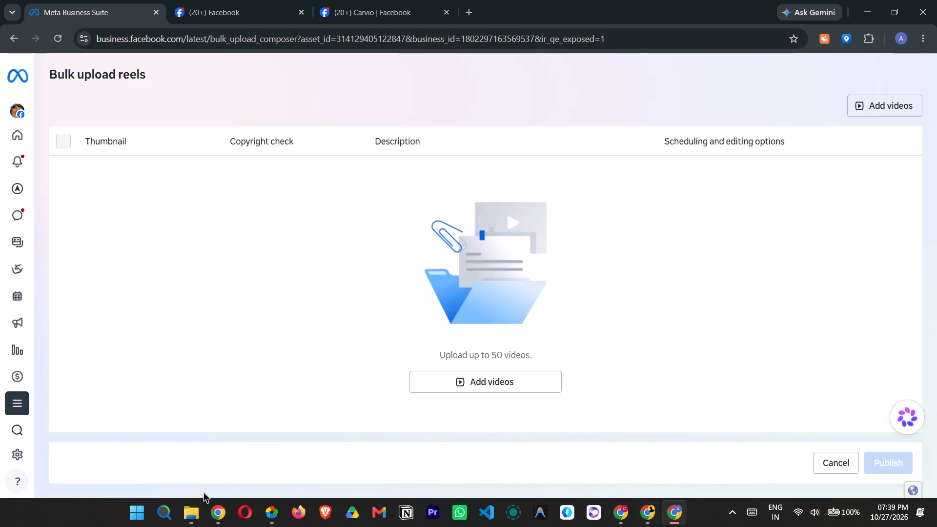
Add sequence-01.mp4 and sequence-04.mp4 from the Videos to upload folder to the Wild LOLs bulk upload.
left_click(193, 507)
left_click(340, 373)
left_click(463, 374, "ctrl")
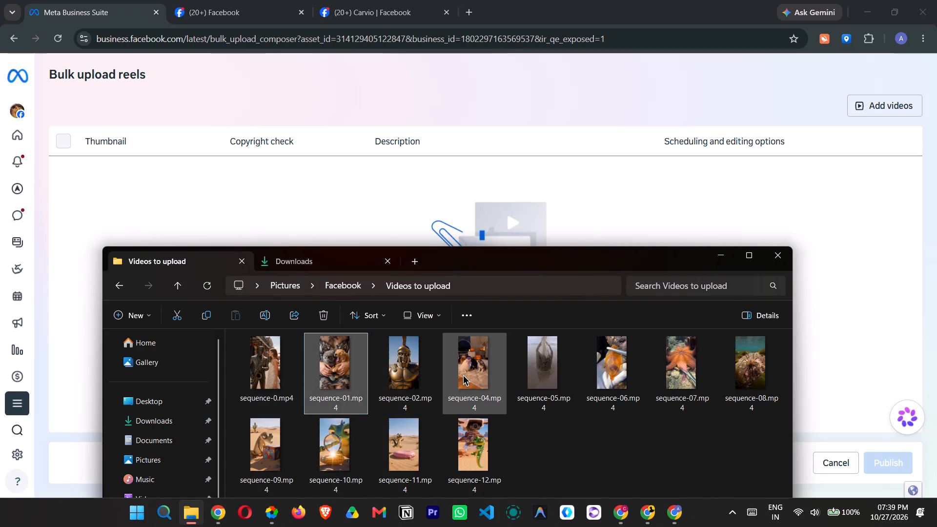
left_click_drag(465, 374, 520, 216)
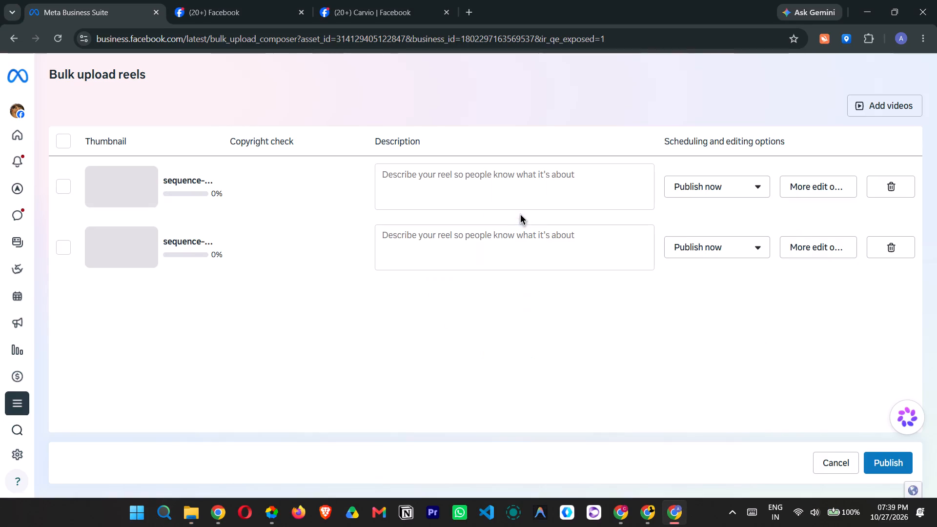
In the Who Knows Chrome profile, switch to the Goldy Statue Pranks page under khesari_yadav_records and start a bulk reel upload.
left_click(901, 36)
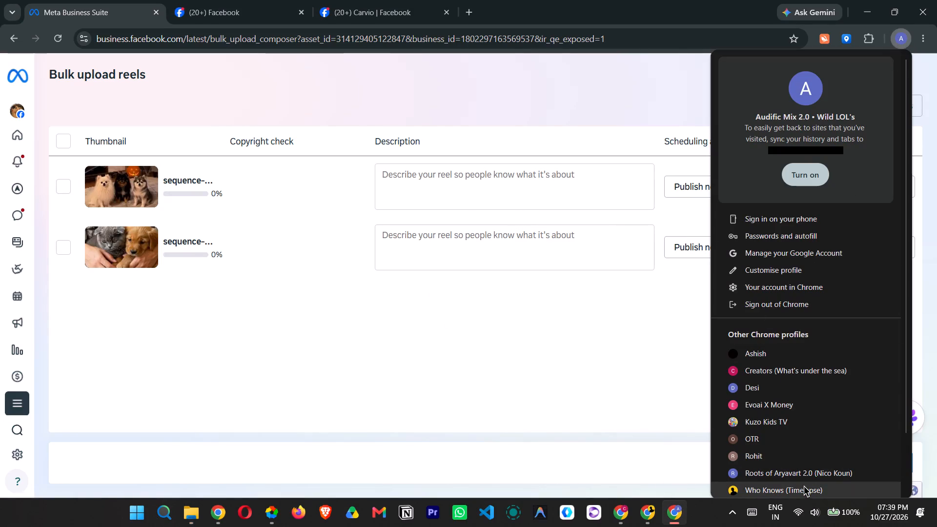
left_click(652, 512)
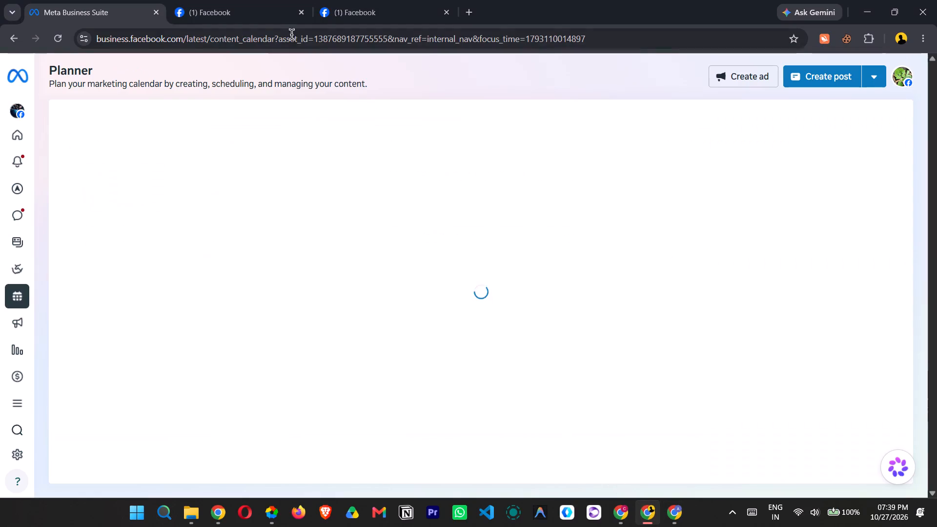
left_click(25, 113)
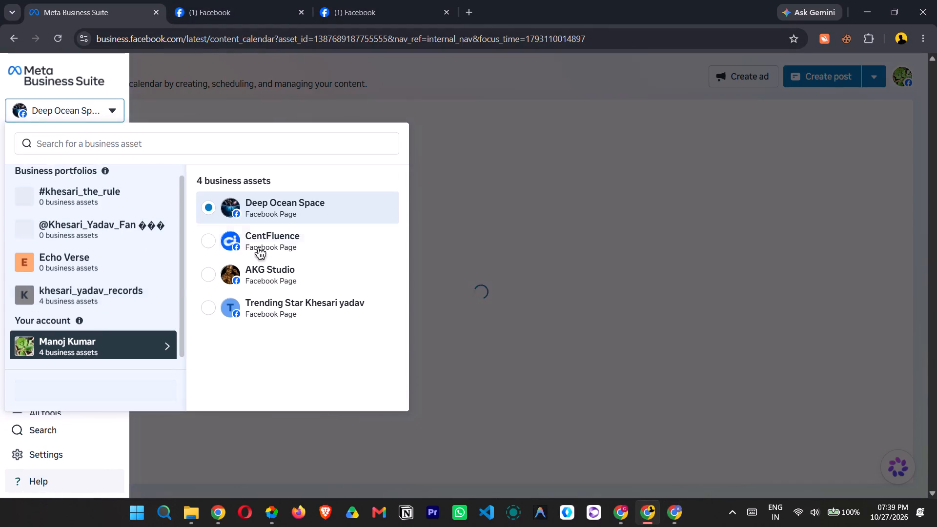
left_click(92, 290)
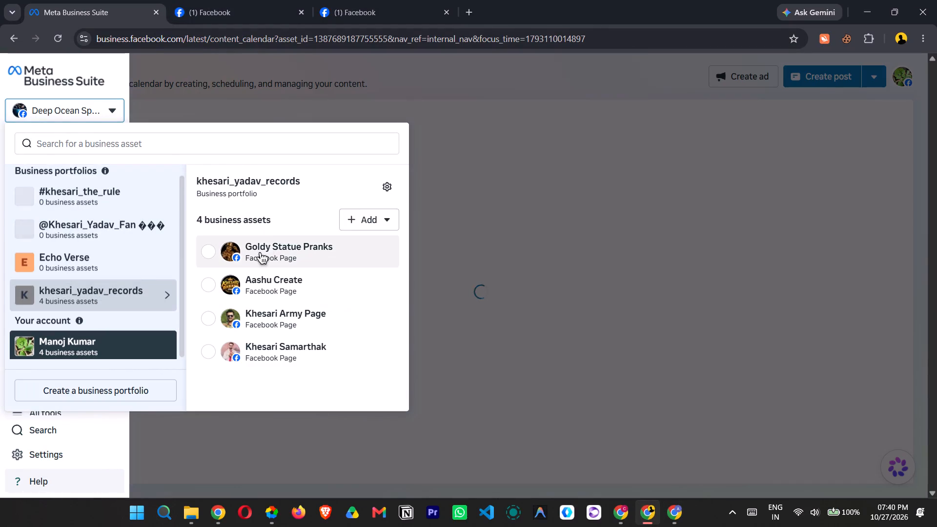
left_click(251, 252)
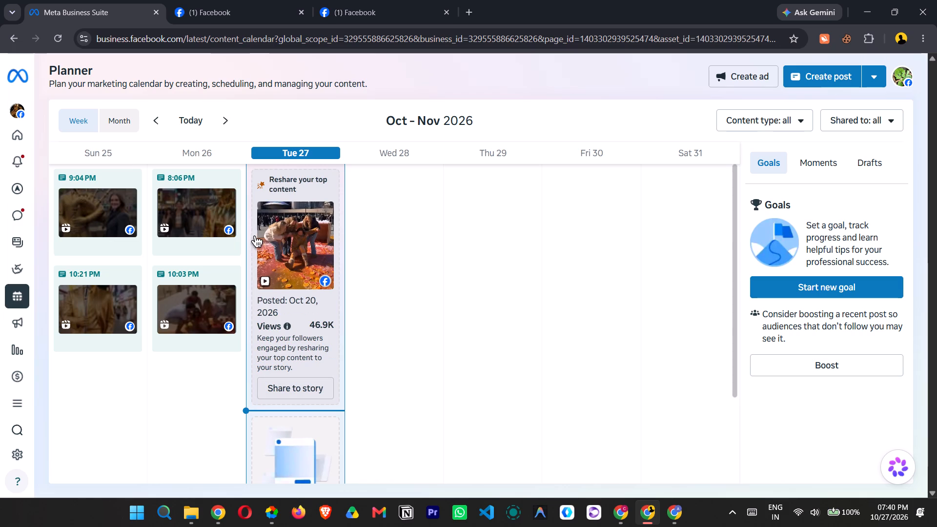
left_click(867, 67)
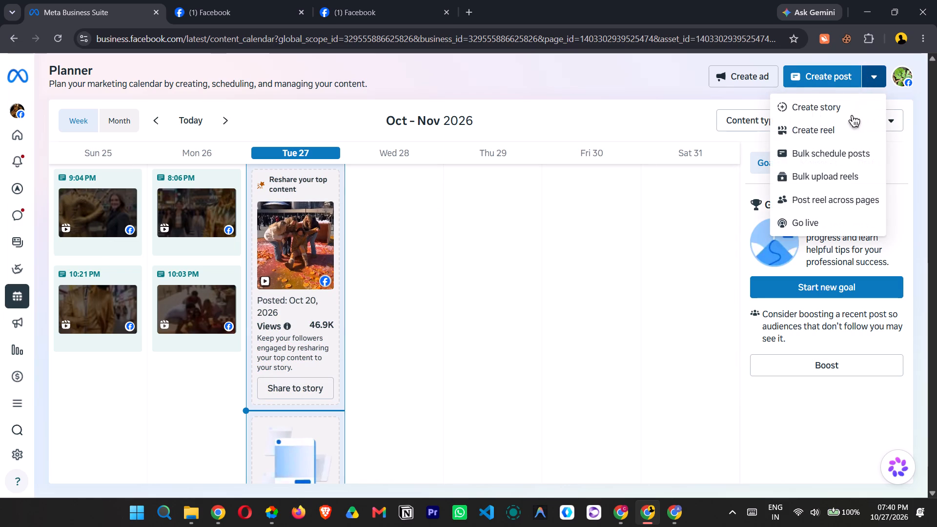
left_click(836, 178)
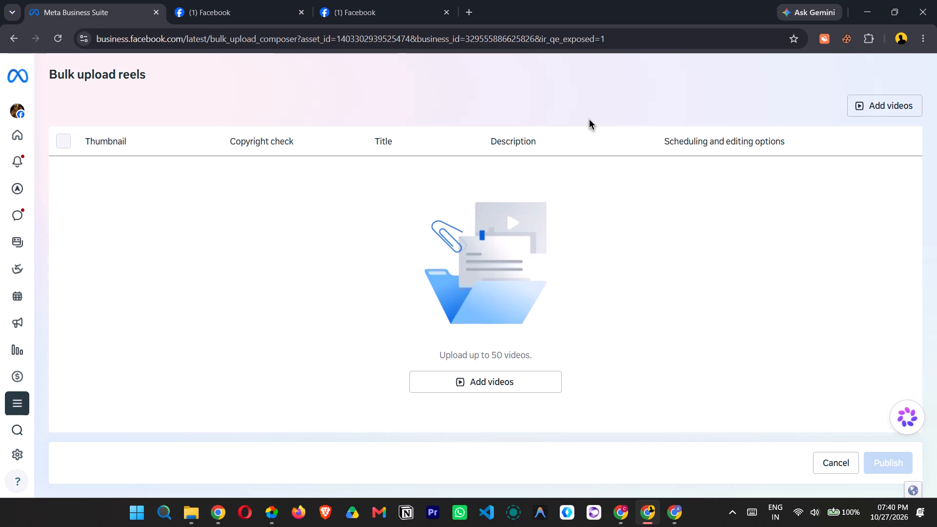
Add sequence-0.mp4 and sequence-02.mp4 from the Videos to upload folder to the Goldy Statue Pranks bulk upload.
scroll(589, 118, "up", 1)
left_click(187, 517)
left_click(388, 376)
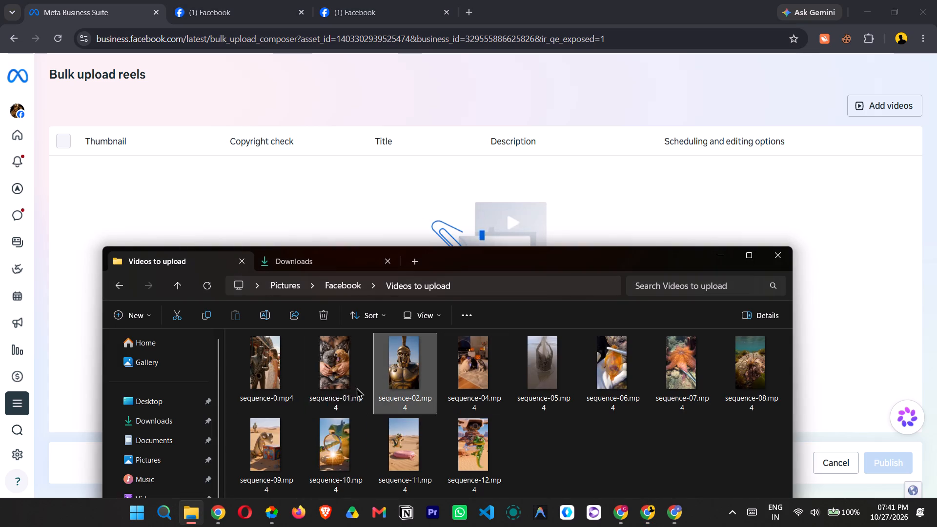
left_click(262, 376, "ctrl")
left_click_drag(261, 381, 347, 224)
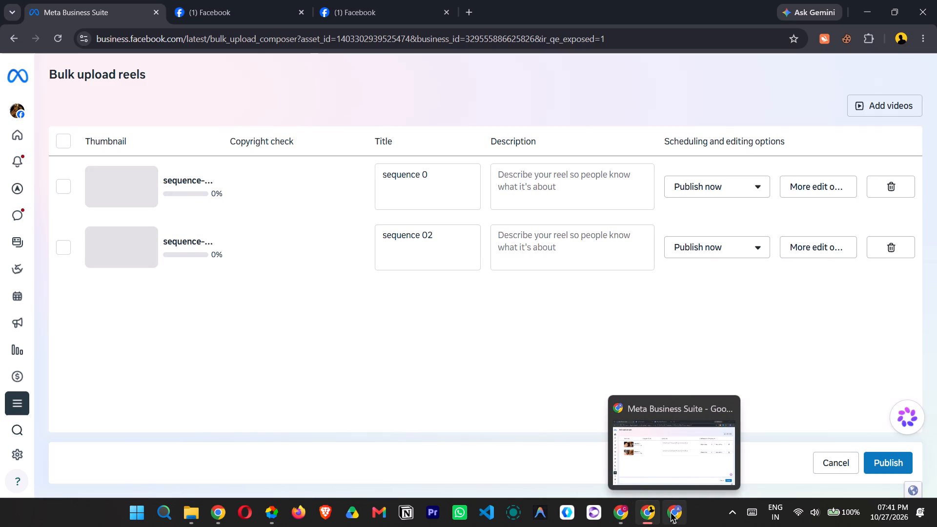
left_click(670, 511)
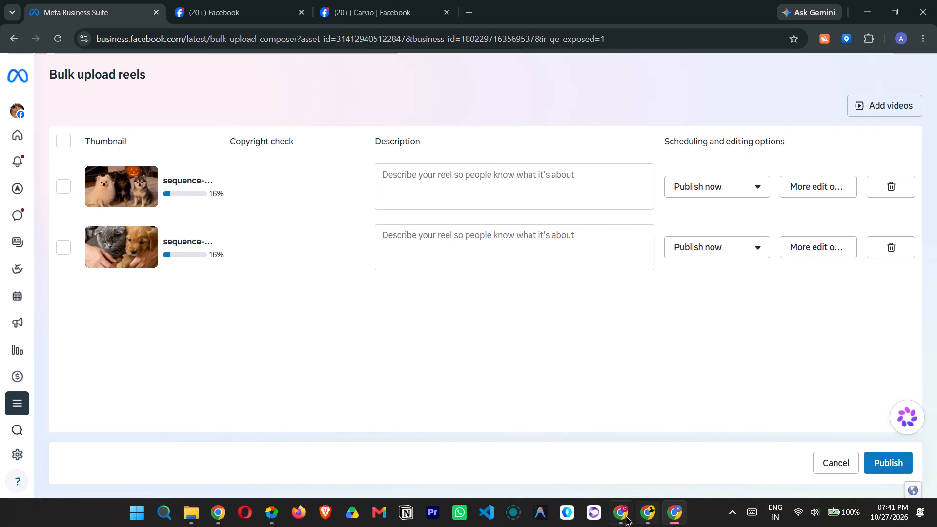
left_click(620, 515)
left_click(618, 246)
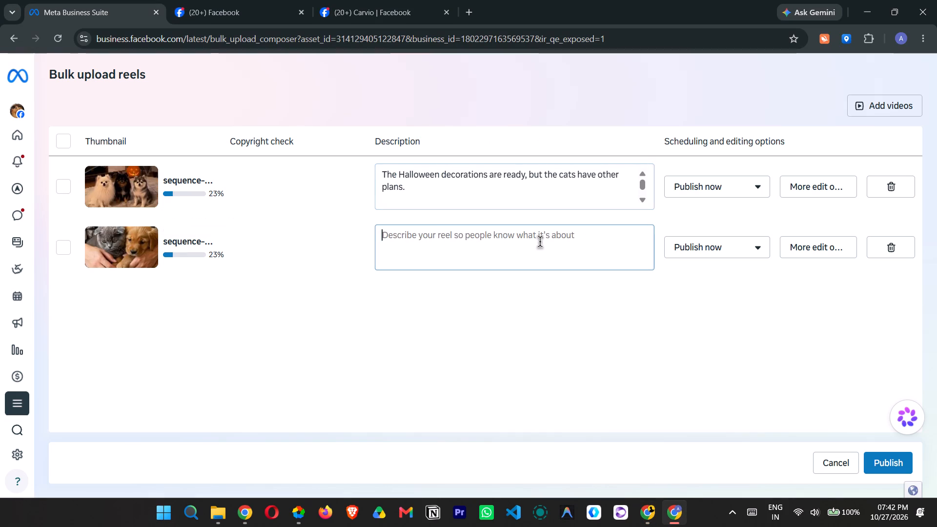
key("ctrl+v")
key("Return")
key("Return")
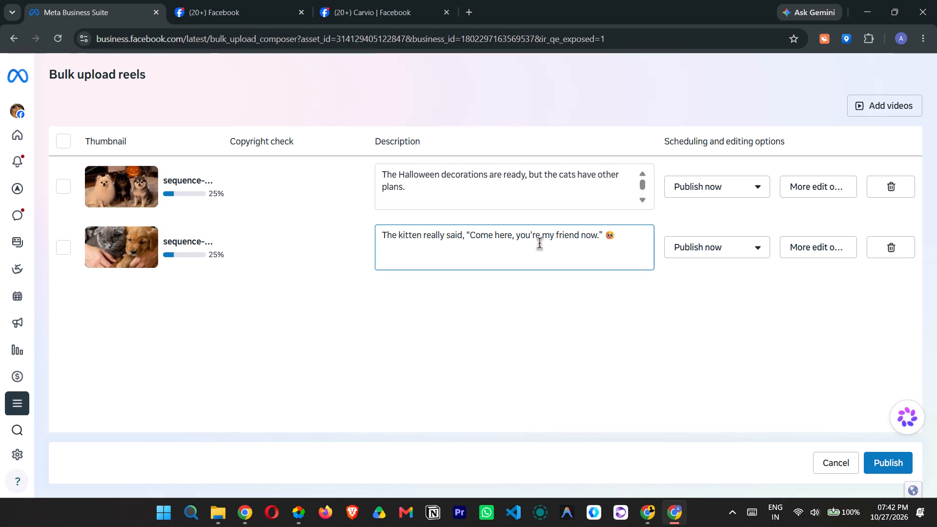
key("super+v")
left_click(471, 424)
key("ctrl+v")
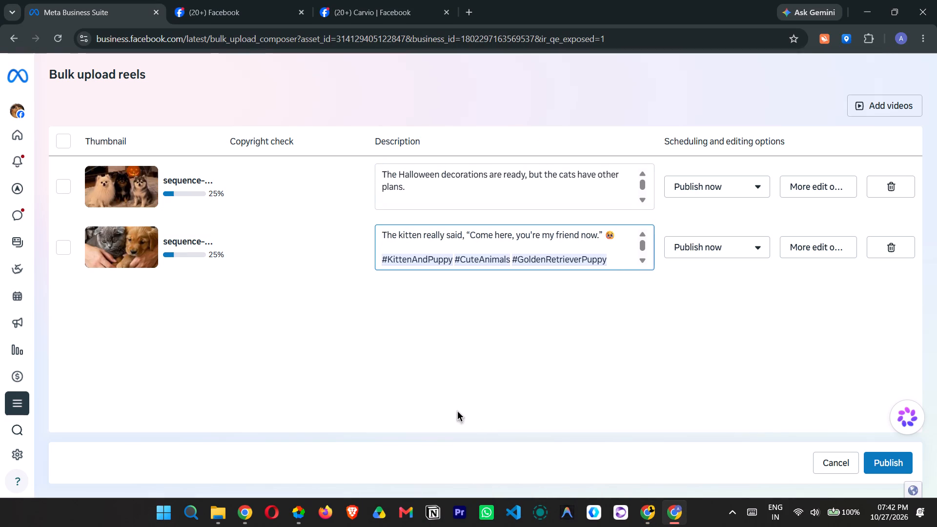
Back in the ChatGPT chat, copy the hashtags and the first caption for Video 4, Golden Warrior Statue Surprise.
left_click(301, 509)
scroll(503, 318, "down", 7)
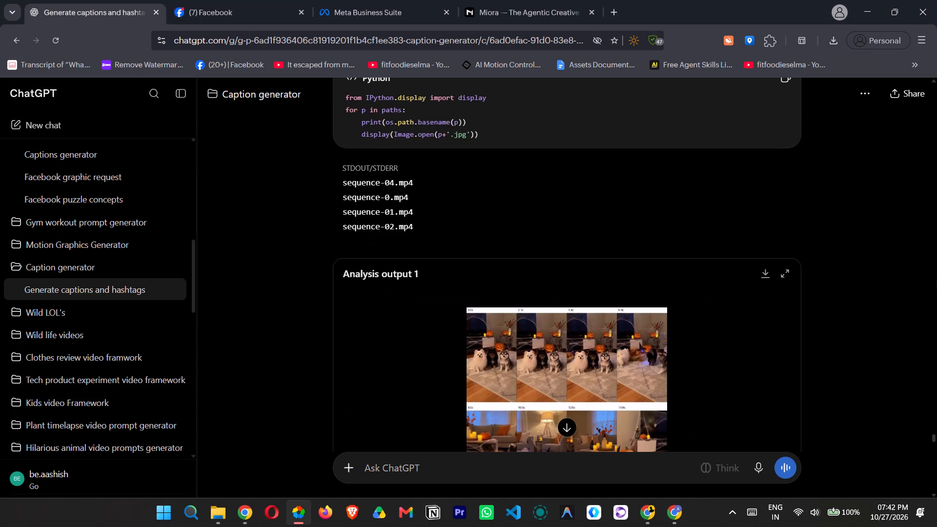
left_click_drag(933, 276, 887, 134)
left_click_drag(935, 411, 935, 425)
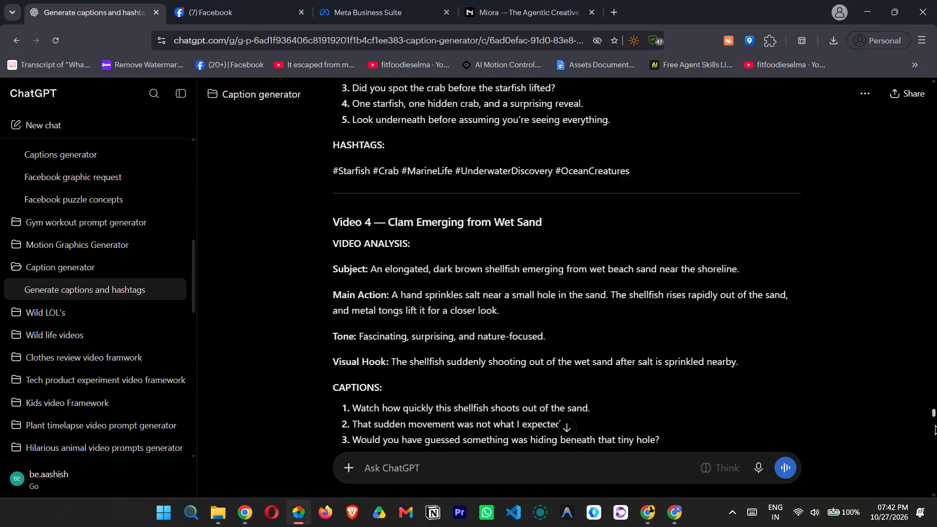
left_click_drag(935, 425, 923, 524)
triple_click(387, 275)
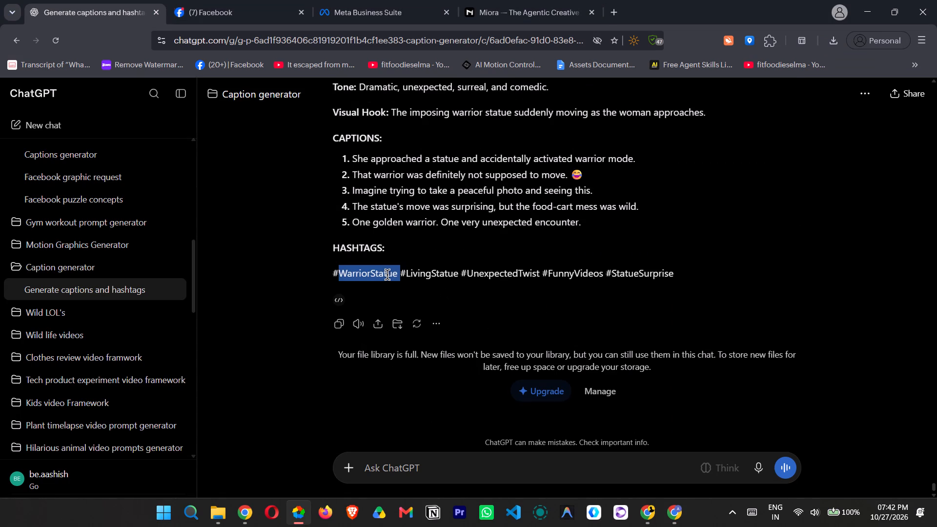
key("ctrl+c")
triple_click(389, 155)
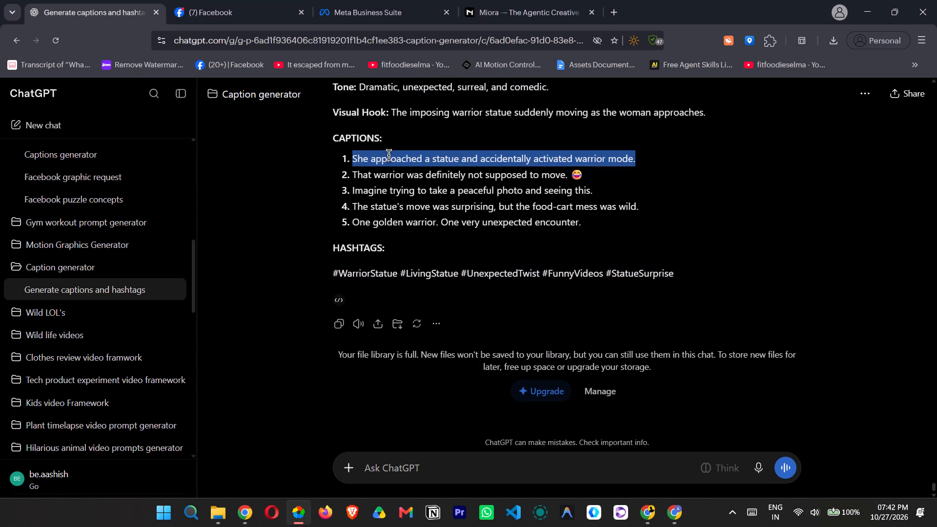
key("ctrl+c")
In the Goldy Statue Pranks upload, use 'She approached a statue and accidentally activated warrior mode.' as sequence 02's title and description, adding the #WarriorStatue hashtags below.
left_click(667, 505)
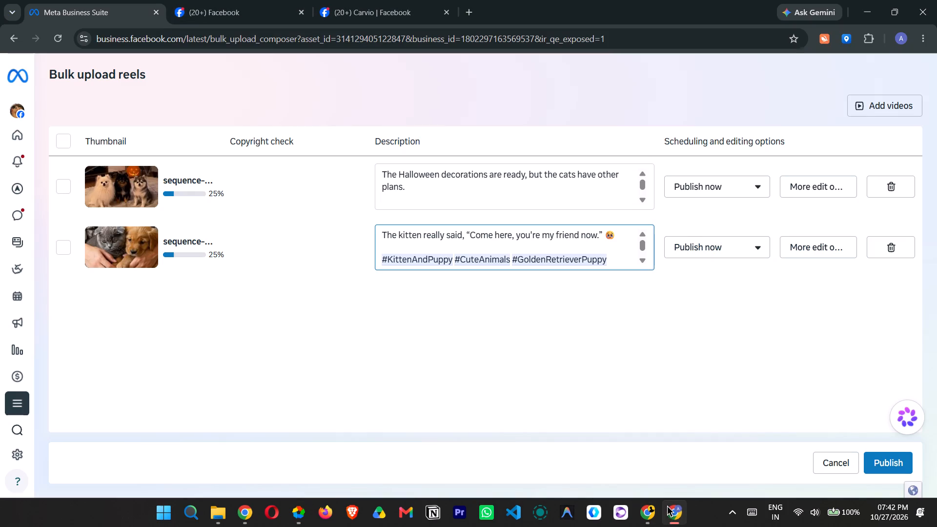
left_click(654, 514)
left_click_drag(451, 235, 407, 233)
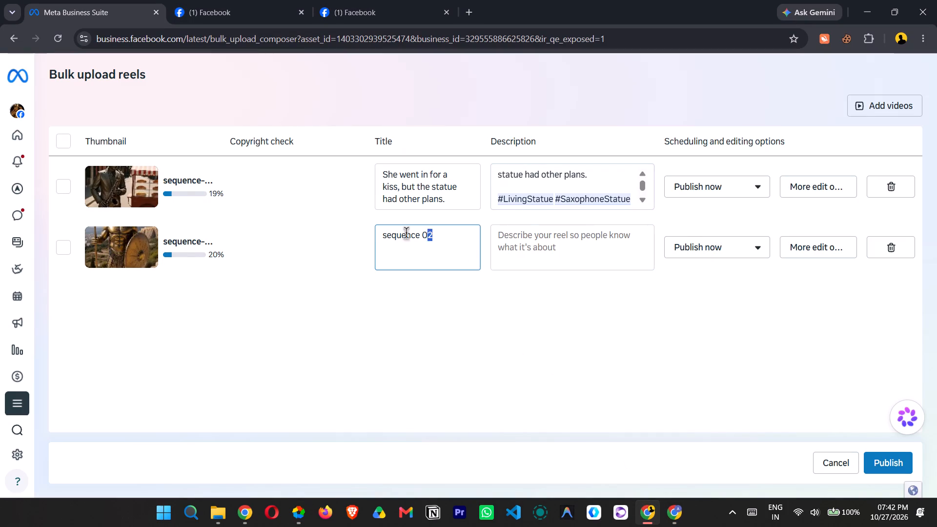
left_click_drag(407, 233, 306, 233)
key("ctrl+v")
left_click(574, 248, "ctrl")
key("ctrl+v")
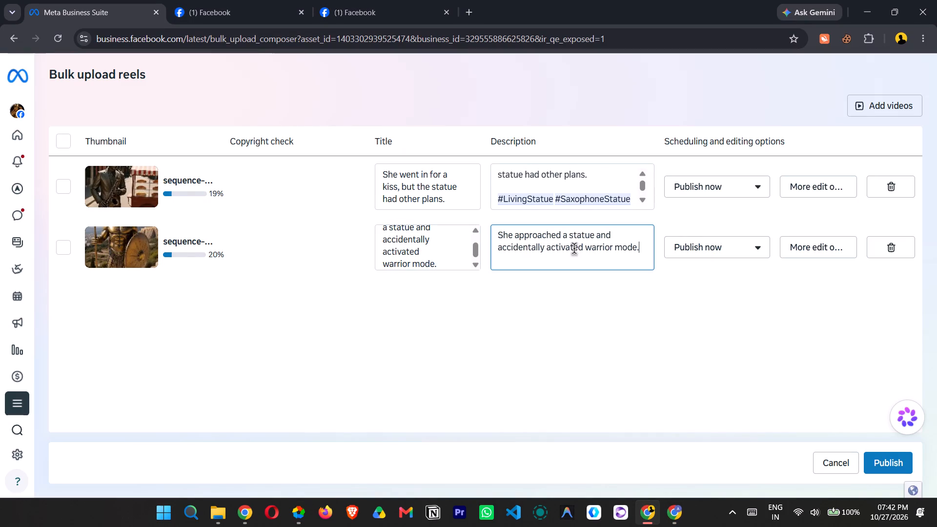
key("Return")
key("Return")
key("super+v")
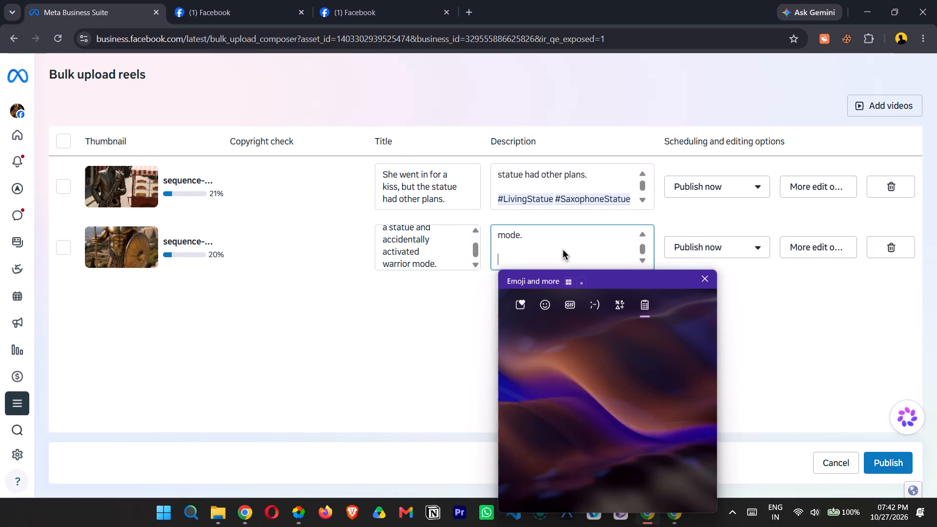
left_click(587, 427)
key("ctrl+v")
left_click(714, 344)
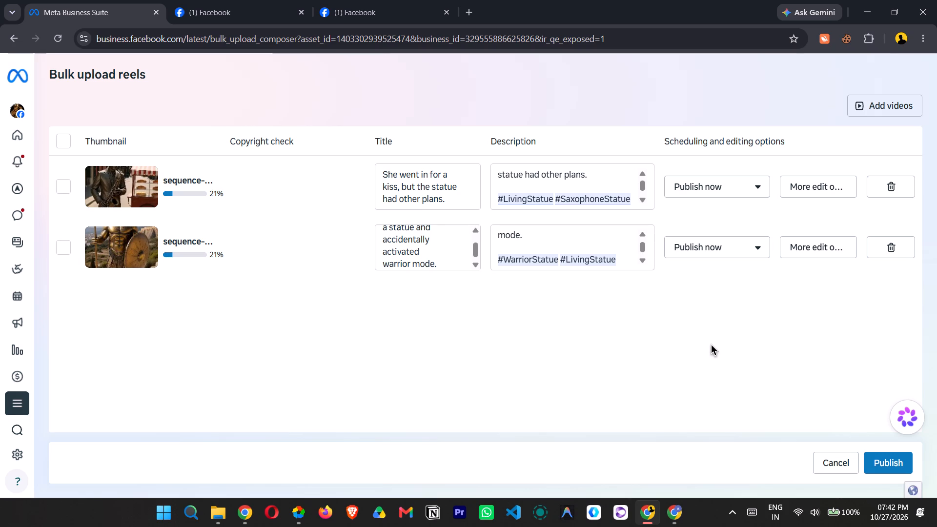
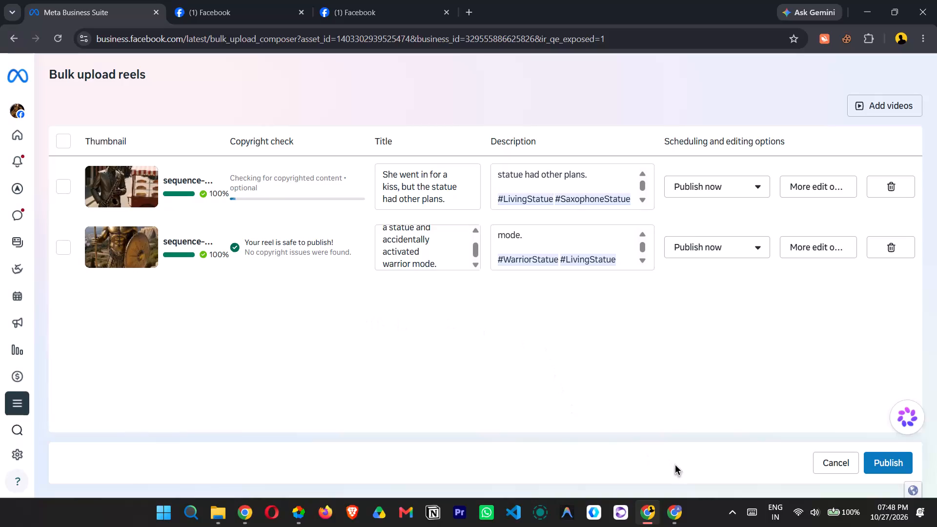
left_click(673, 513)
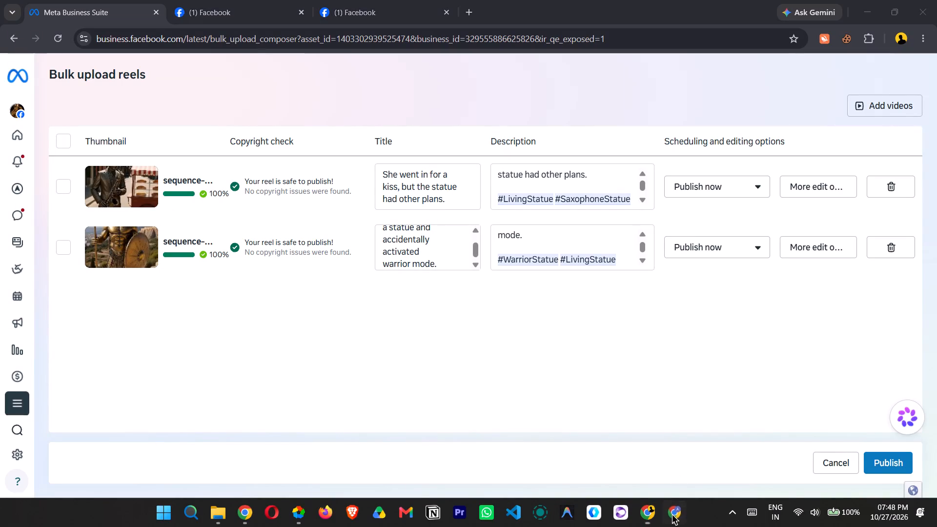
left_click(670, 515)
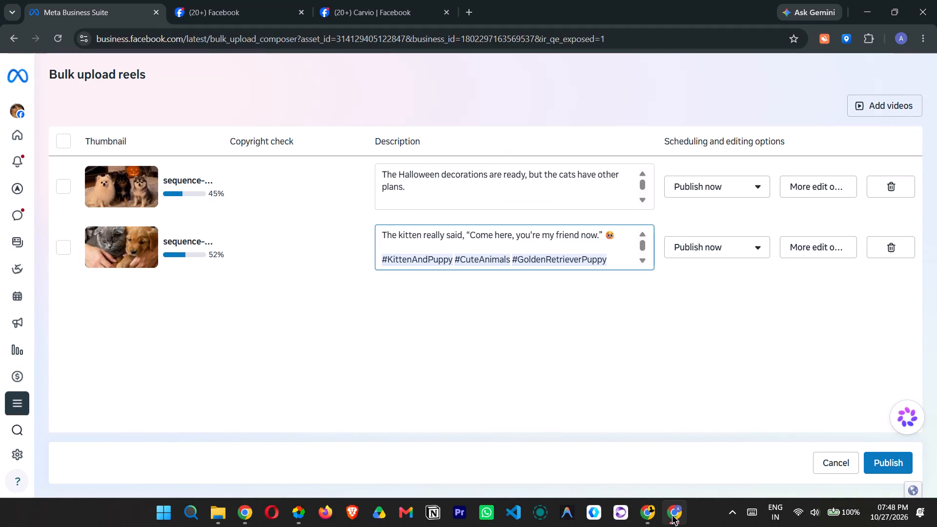
In the Goldy Statue Pranks bulk upload, schedule the warrior statue reel for Oct 27, 2026 at 9:41 PM.
left_click(649, 509)
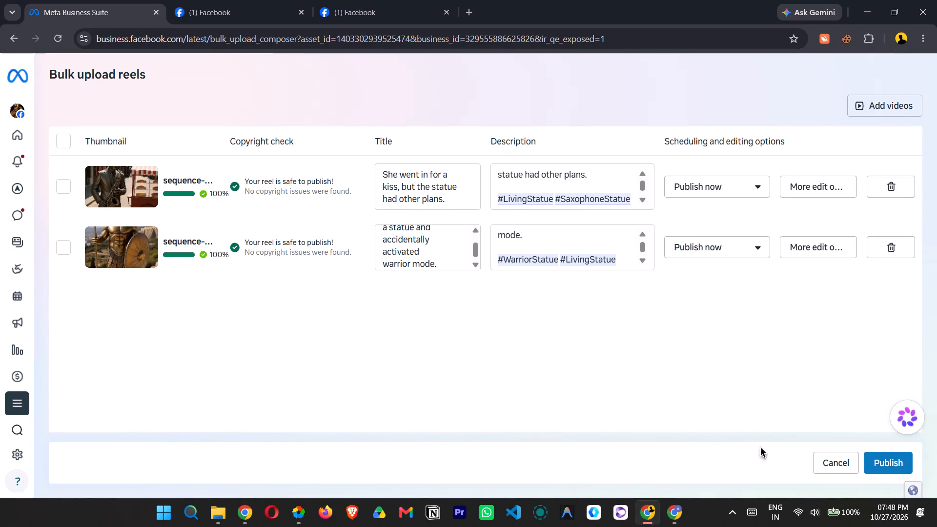
left_click(734, 247)
left_click(769, 286)
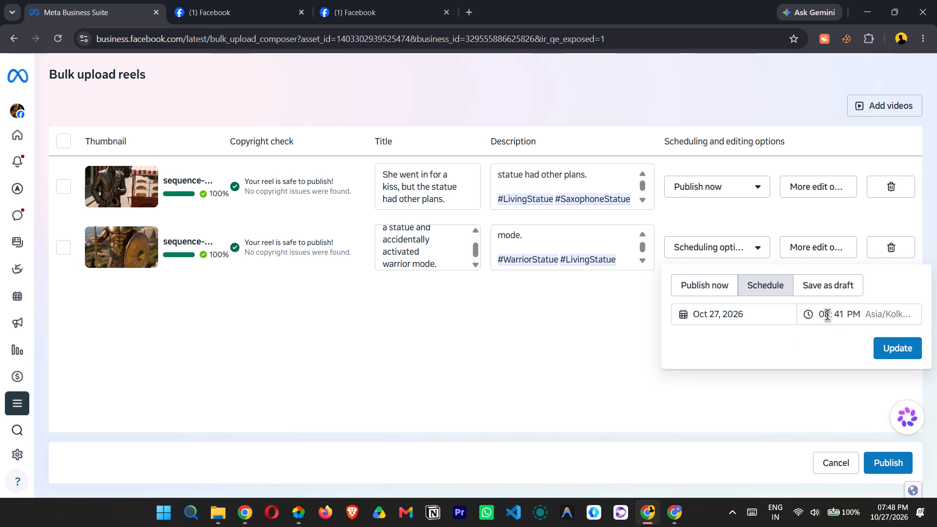
left_click(828, 315)
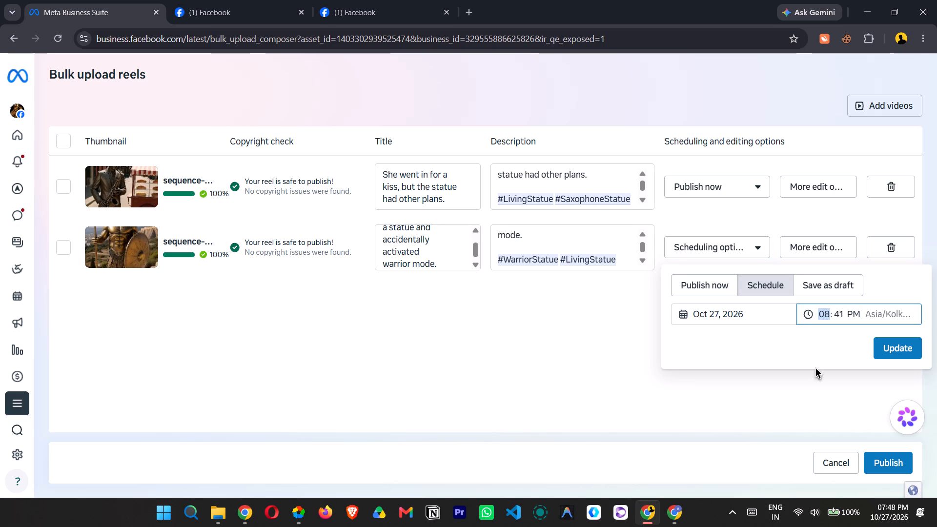
key("9")
left_click(907, 346)
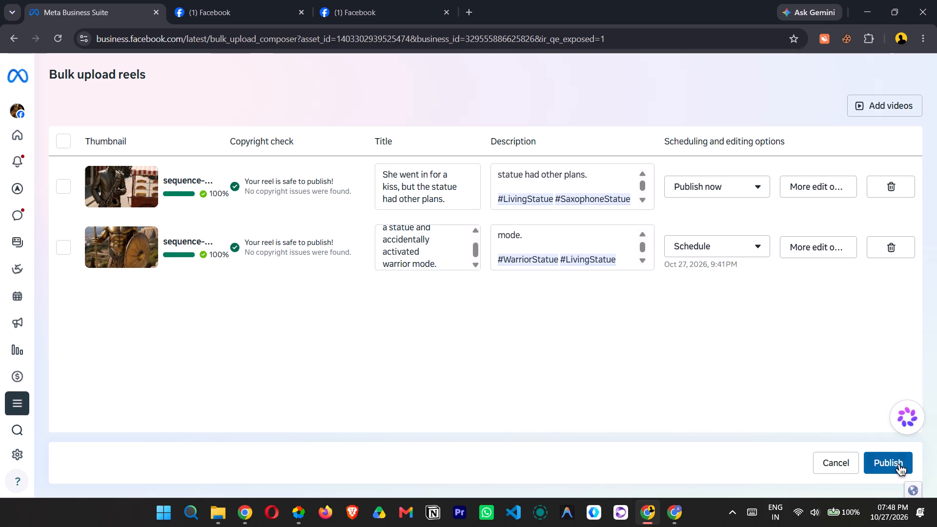
Publish the Goldy Statue Pranks bulk upload with its two statue reels and close the processing notice.
left_click(895, 464)
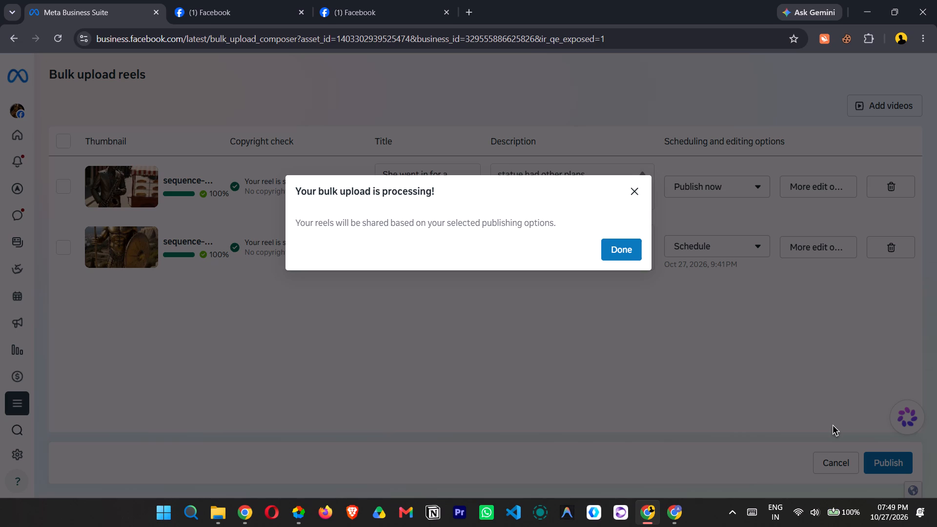
left_click(631, 243)
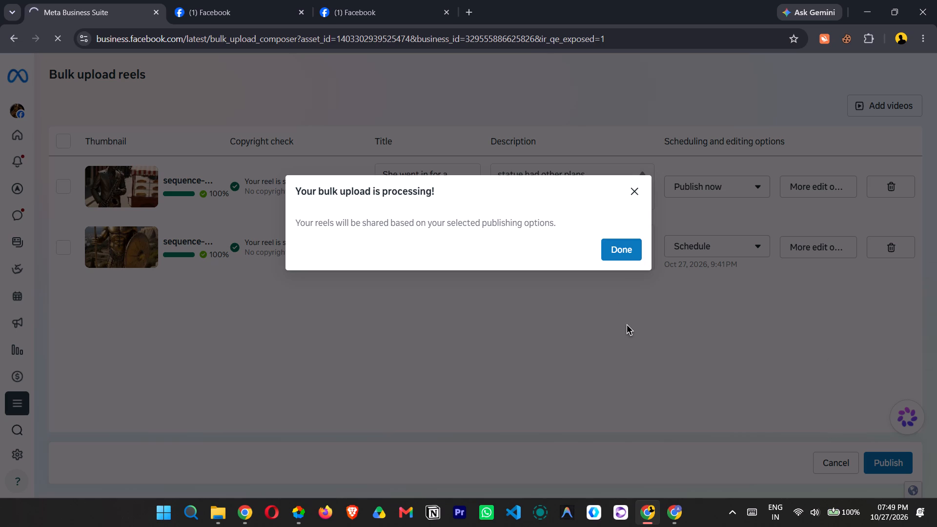
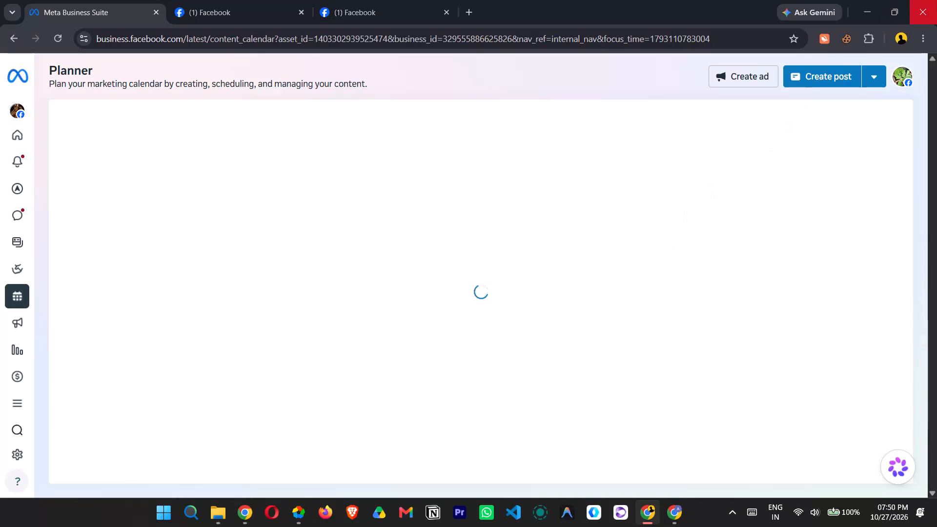
Close the Goldy Statue Pranks browser window and return to the bulk upload containing the Halloween and kitten-and-puppy reels.
left_click(936, 0)
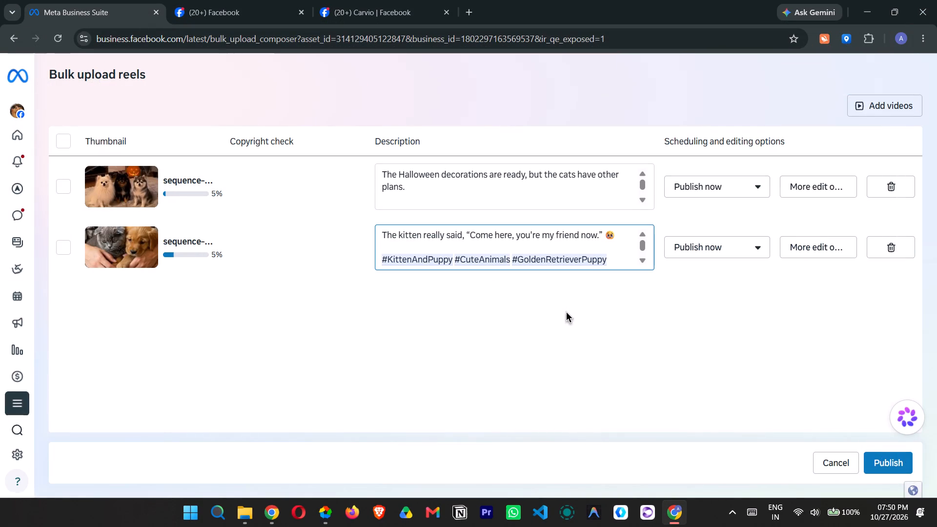
left_click(565, 314)
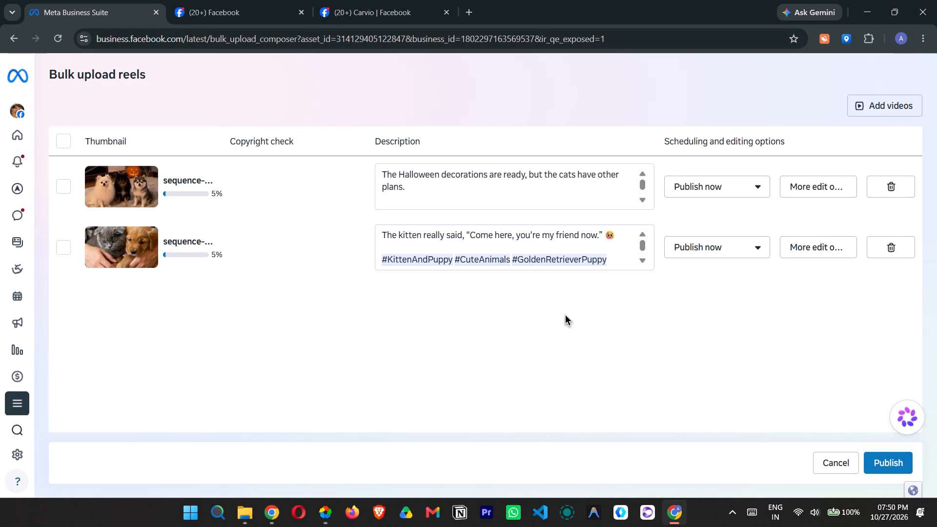
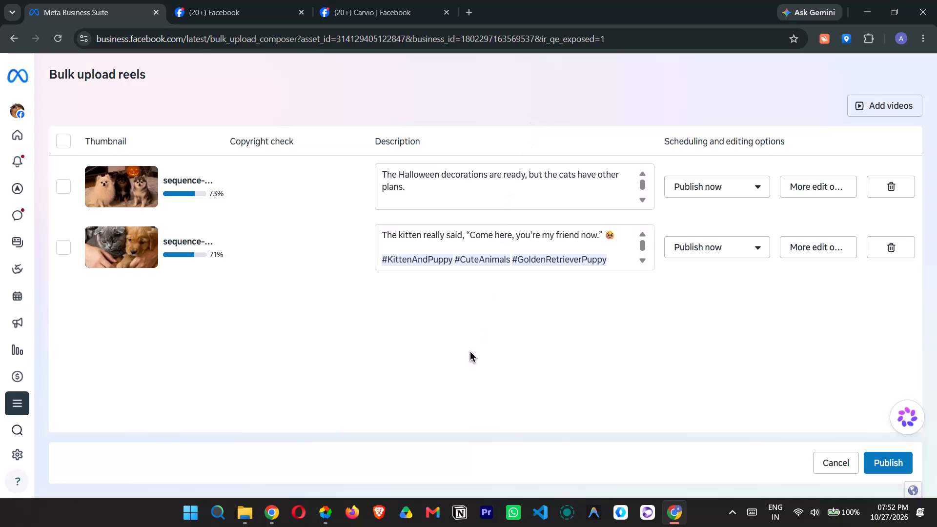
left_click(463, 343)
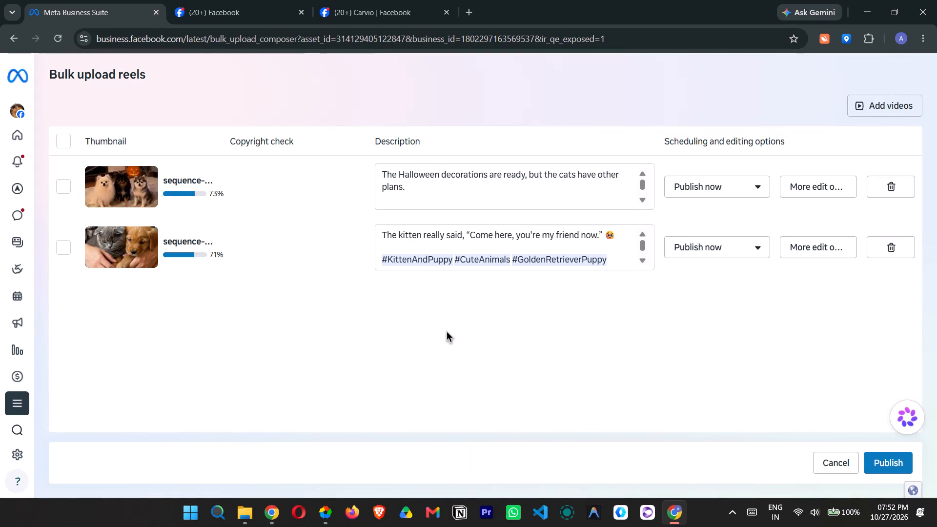
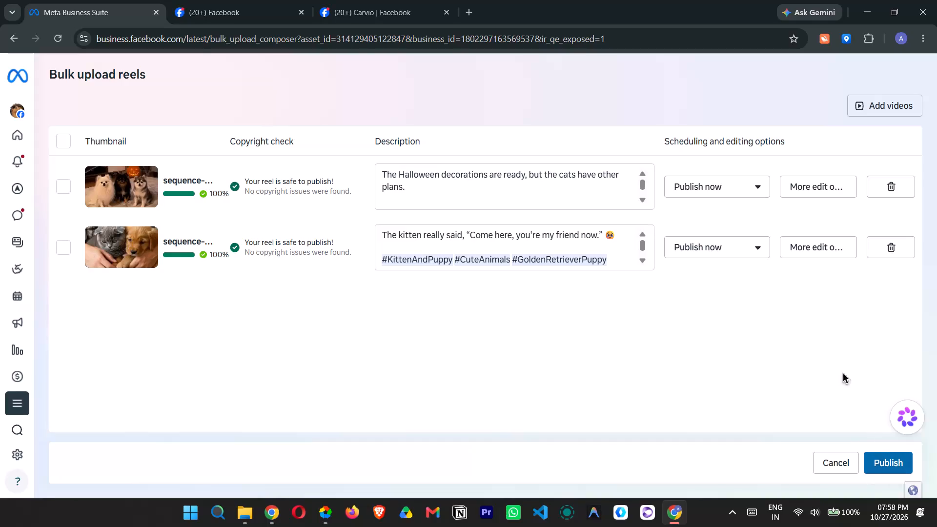
Schedule the kitten and puppy reel for Oct 27, 2026 at 9:56 PM.
left_click(750, 242)
left_click(759, 283)
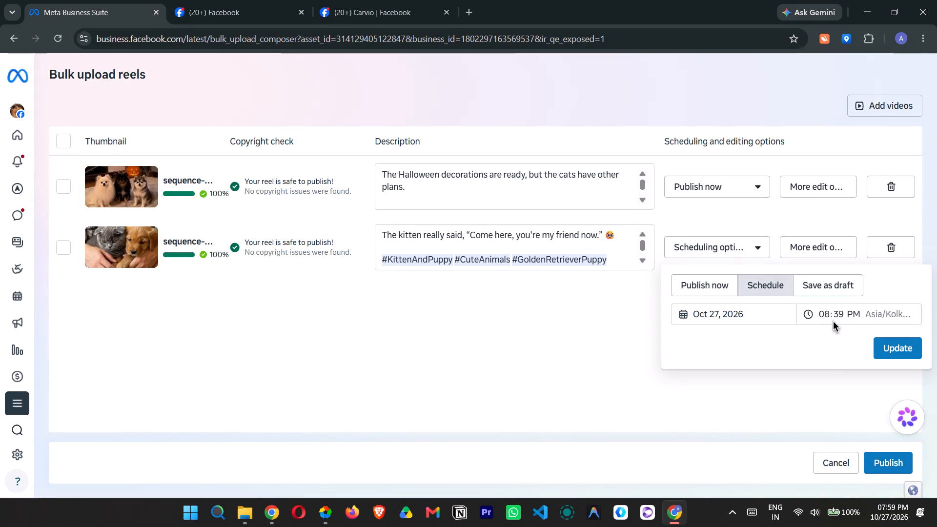
left_click(826, 318)
key("9")
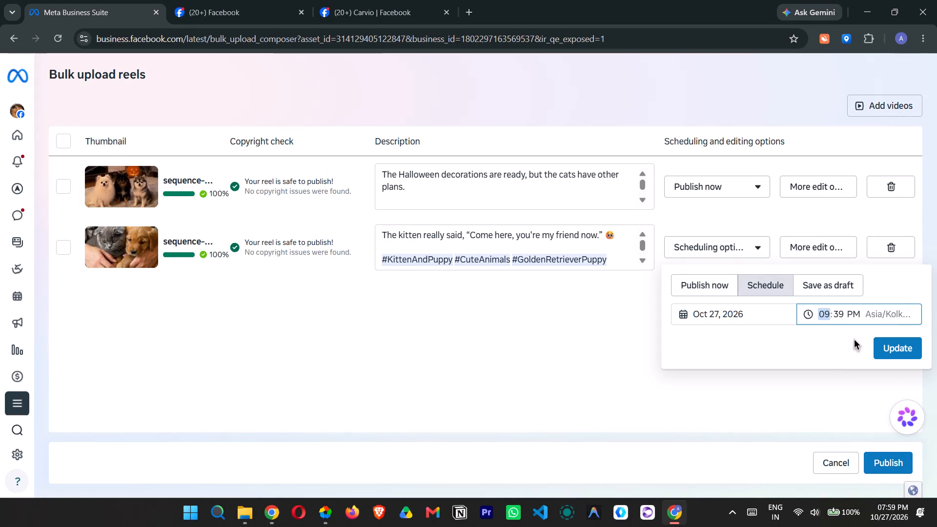
left_click(843, 319)
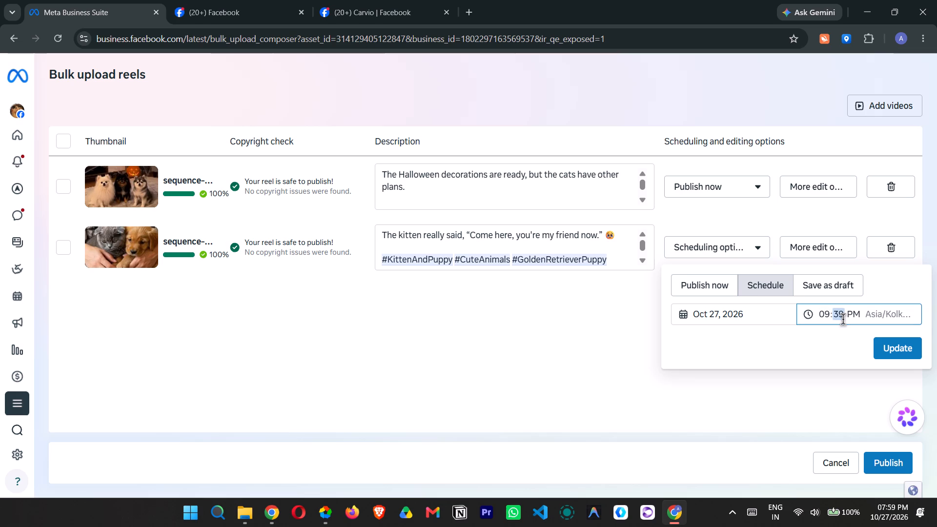
type("56")
left_click(883, 351)
Submit the bulk upload with the Halloween reel set to publish now and the kitten and puppy reel scheduled.
left_click(883, 458)
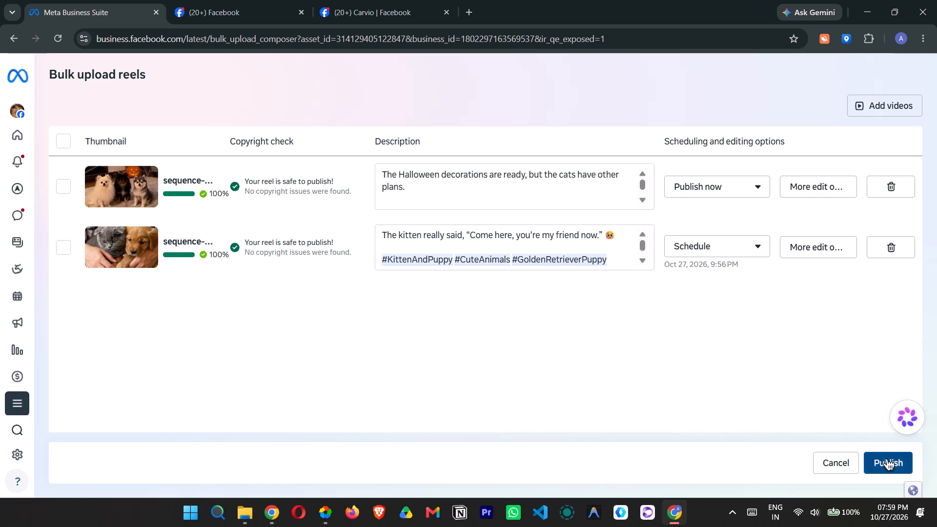
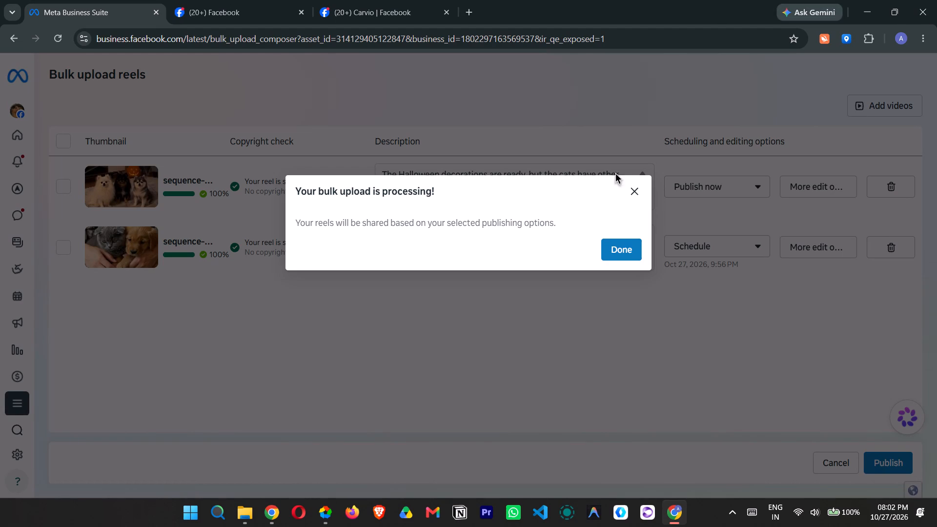
left_click(615, 254)
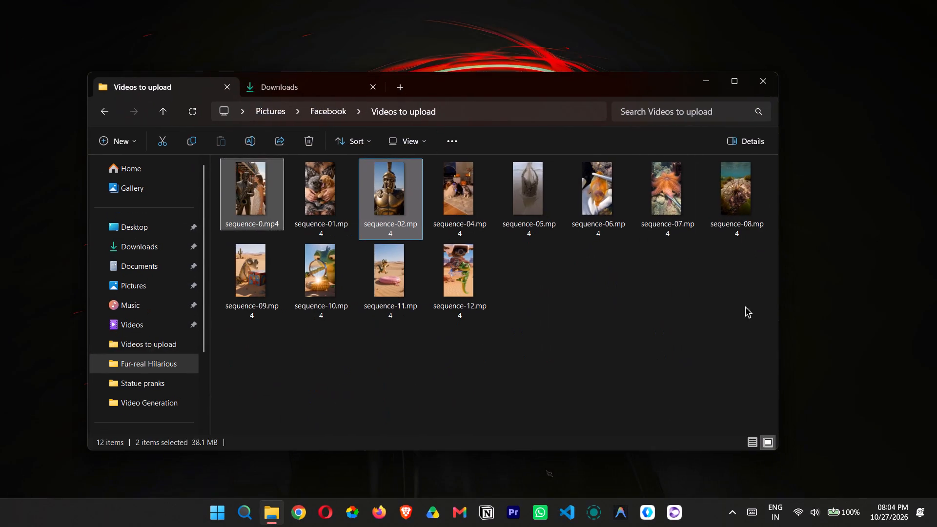
Delete all the sequence videos from the Videos to upload folder and close the File Explorer window.
left_click_drag(749, 307, 247, 184)
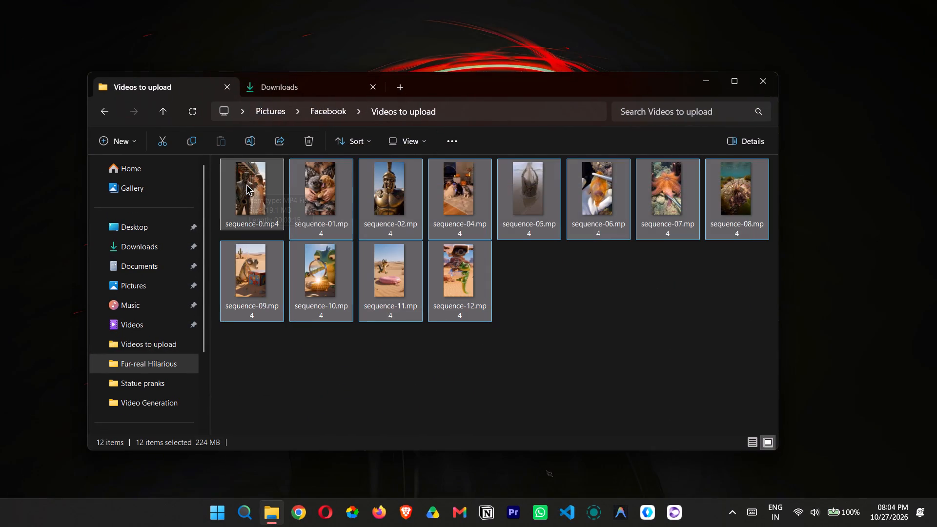
key("Delete")
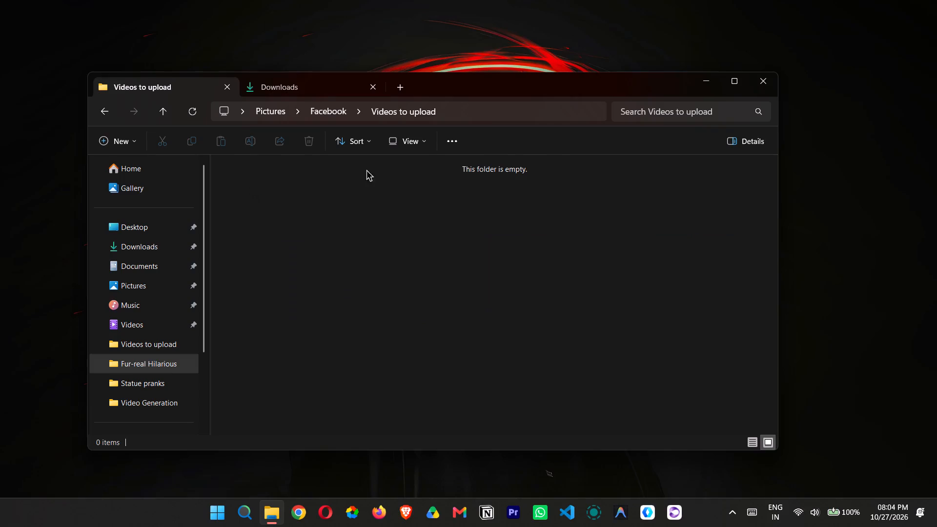
left_click(765, 79)
Show the hidden system tray icons.
left_click(734, 520)
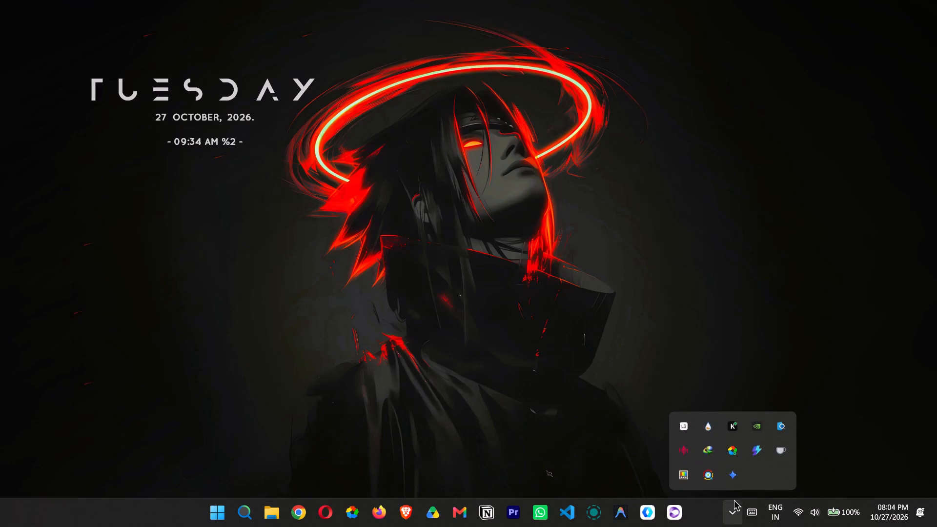
Switch to Loggy3, review the recorded sessions for Oct 27, and close its window while leaving it running.
left_click(679, 423)
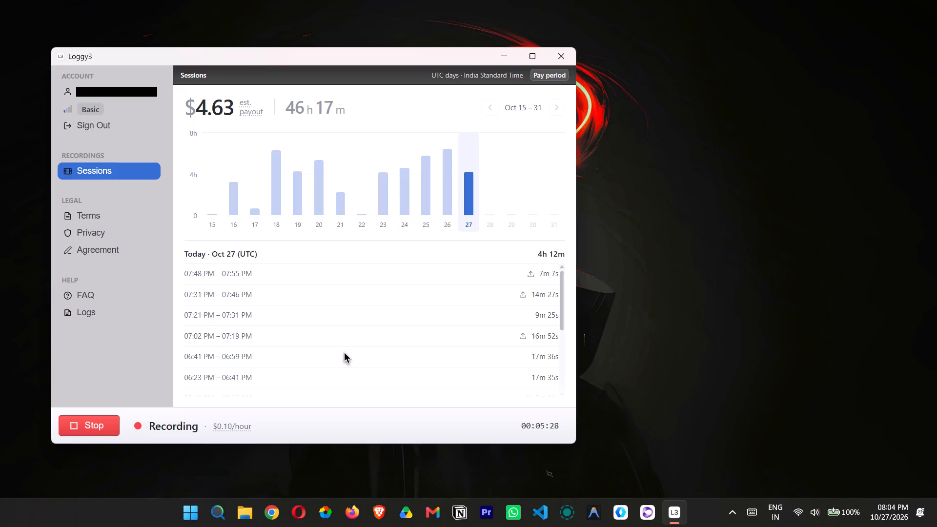
scroll(294, 330, "down", 2)
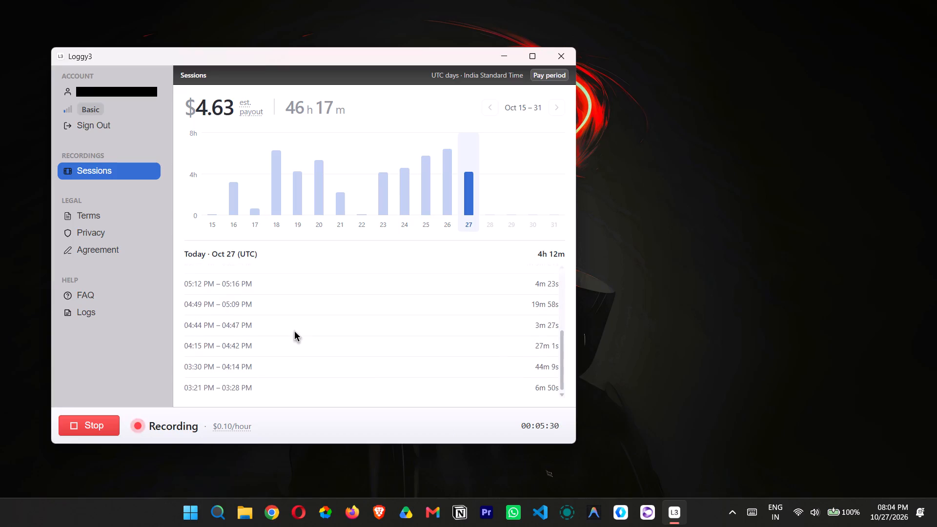
scroll(294, 330, "up", 3)
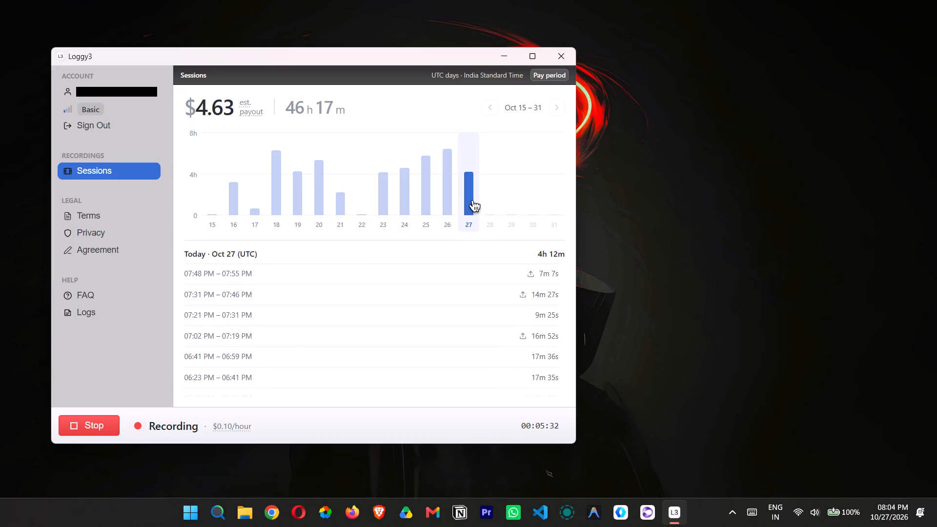
left_click(467, 199)
scroll(321, 288, "down", 5)
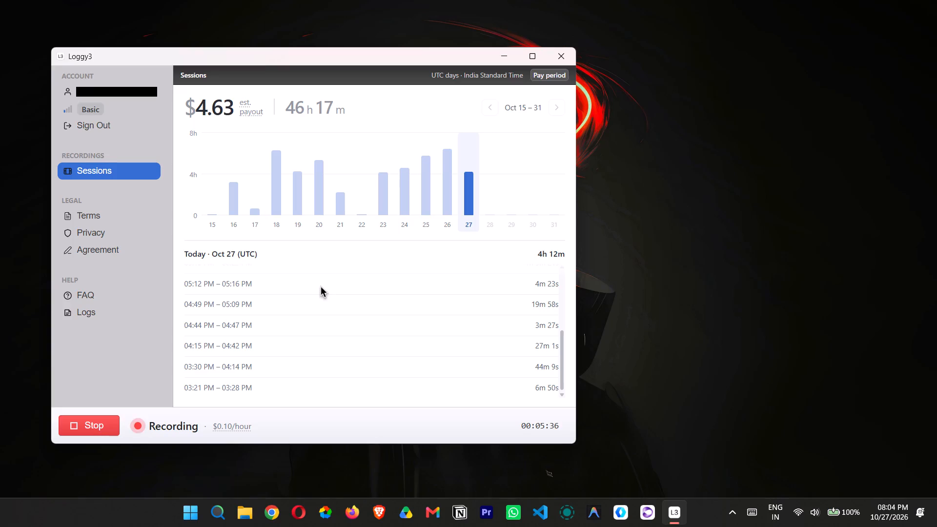
scroll(320, 285, "up", 2)
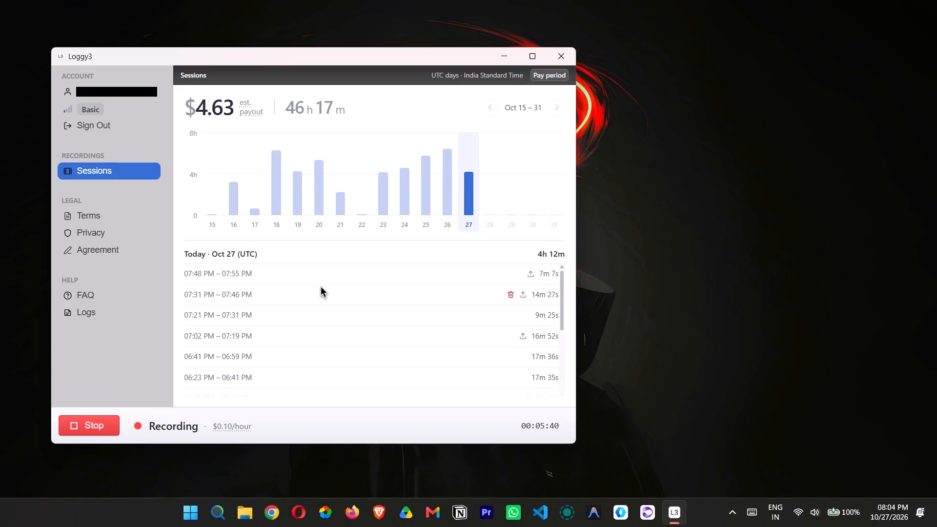
left_click(561, 50)
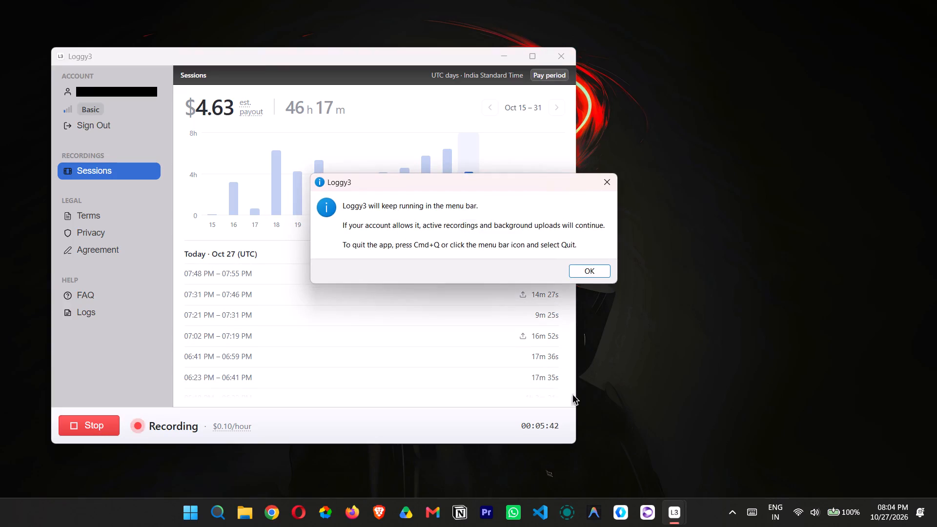
left_click(603, 268)
Show the hidden background apps in the system tray.
left_click(730, 513)
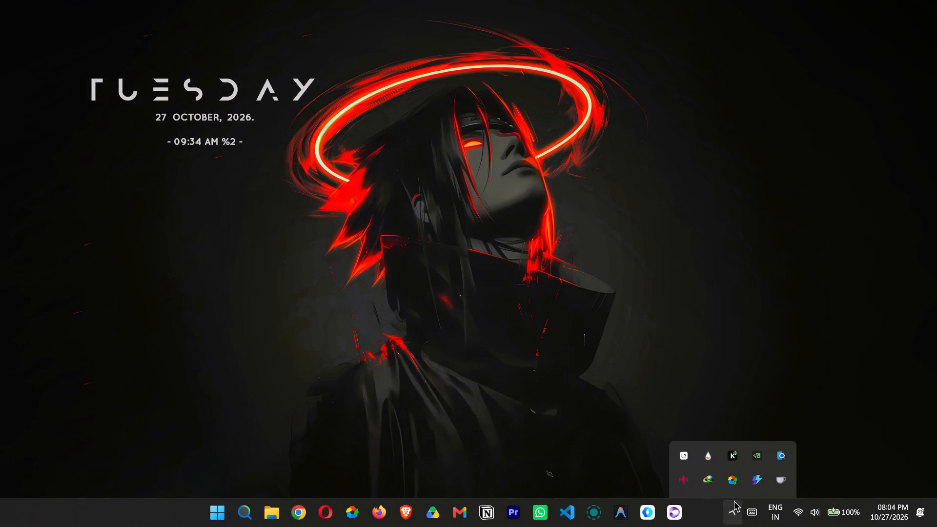